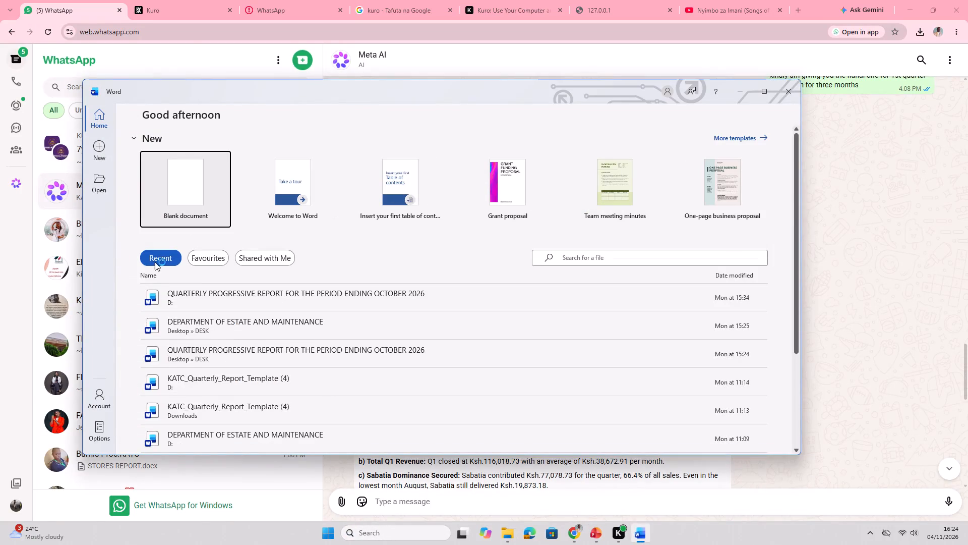
Create a new blank document.
{"action": "left_click", "coordinate": [181, 185]}
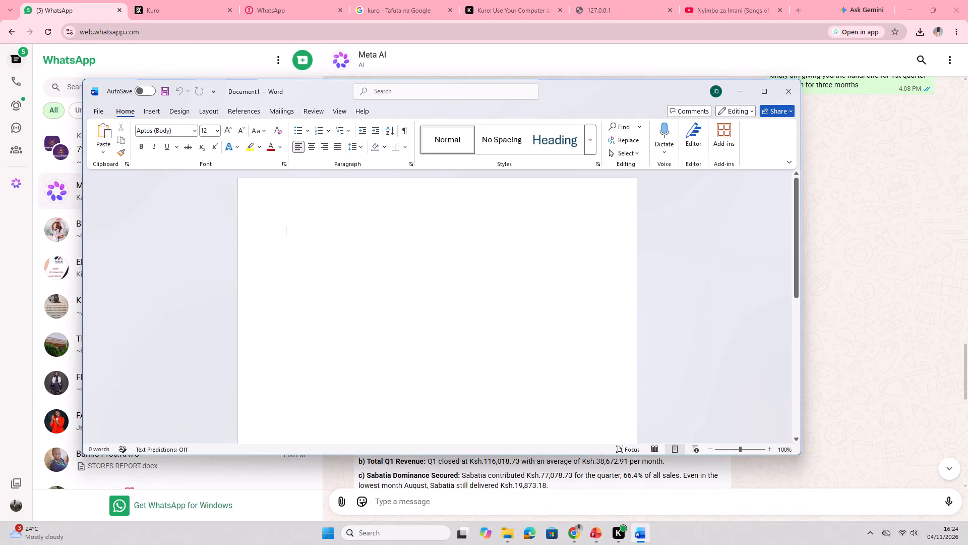
Paste the clipboard content into the empty document, starting by bringing up the paste options.
{"action": "right_click", "coordinate": [336, 248]}
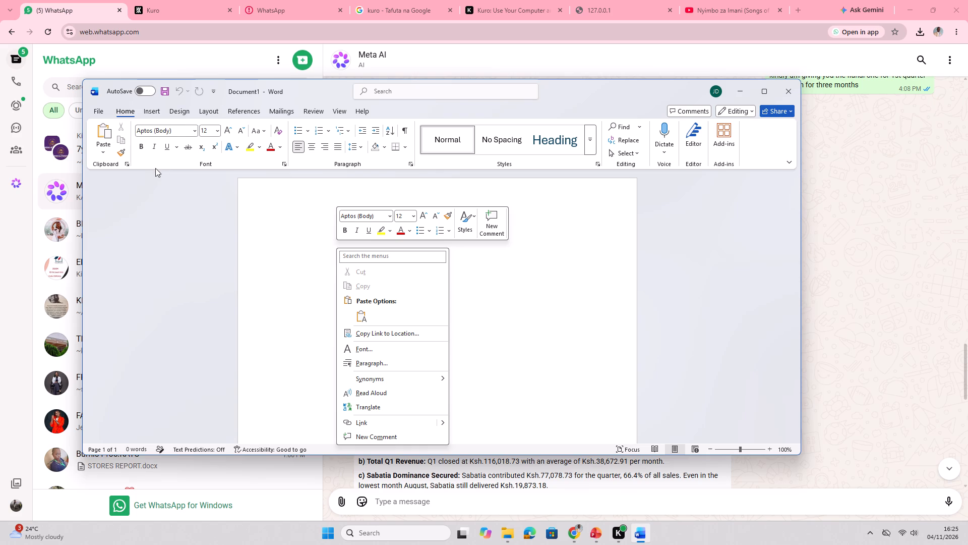
{"action": "left_click", "coordinate": [163, 207]}
{"action": "left_click", "coordinate": [106, 151]}
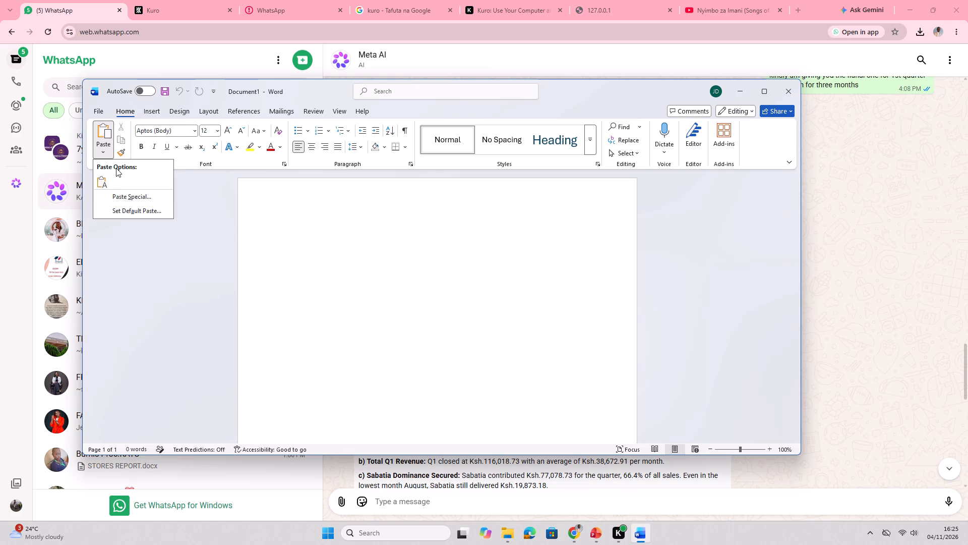
Paste the copied report into the blank document with Paste Special as Unformatted Unicode Text.
{"action": "left_click", "coordinate": [131, 197]}
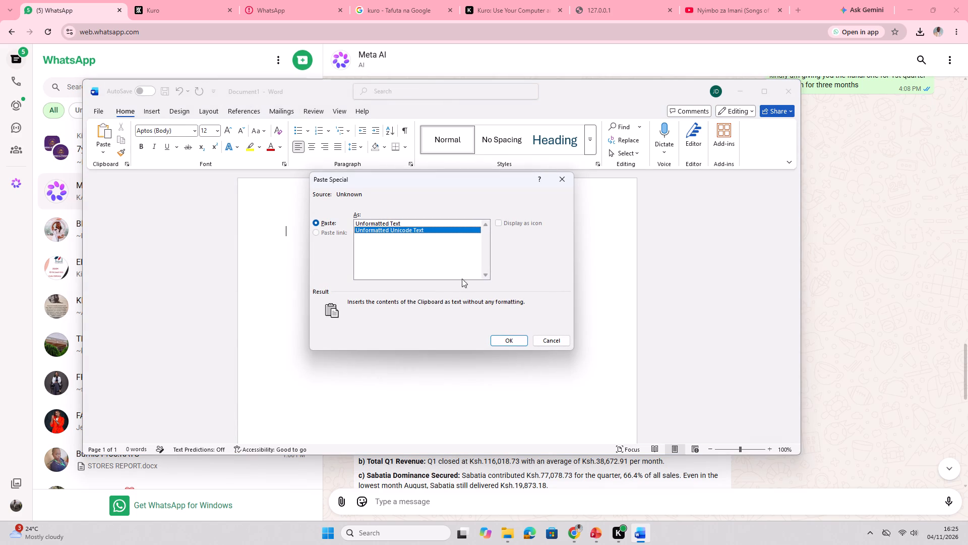
{"action": "left_click", "coordinate": [513, 344]}
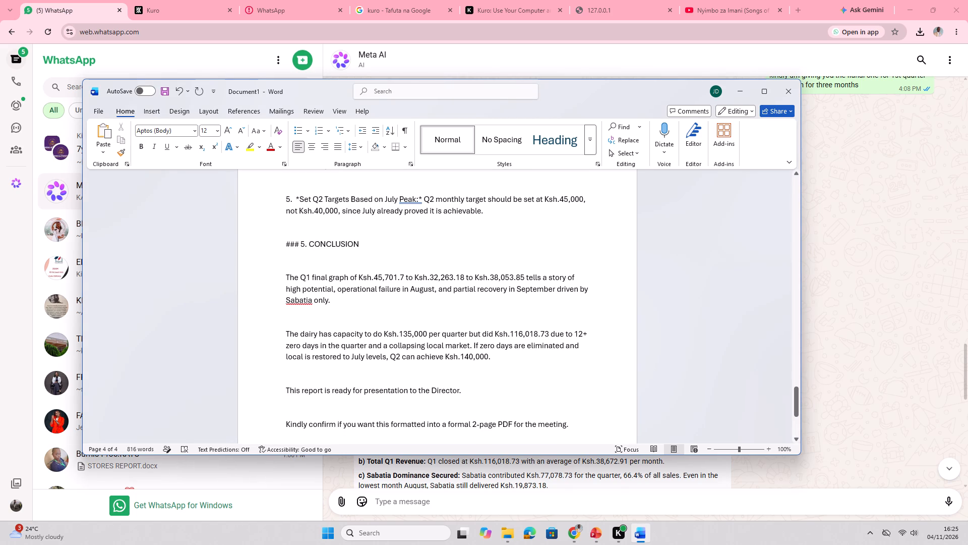
Delete the report's last two lines, about presentation to the Director and confirming a formal 2-page PDF.
{"action": "key", "text": "BackSpace"}
{"action": "key", "text": "BackSpace"}
{"action": "key", "text": "BackSpace"}
{"action": "key", "text": "BackSpace"}
{"action": "key", "text": "BackSpace"}
{"action": "key", "text": "BackSpace"}
{"action": "key", "text": "BackSpace"}
{"action": "key", "text": "BackSpace"}
{"action": "key", "text": "BackSpace"}
{"action": "key", "text": "BackSpace"}
{"action": "key", "text": "BackSpace"}
{"action": "key", "text": "BackSpace"}
{"action": "key", "text": "BackSpace"}
{"action": "key", "text": "BackSpace"}
{"action": "key", "text": "BackSpace"}
{"action": "key", "text": "BackSpace"}
{"action": "key", "text": "BackSpace"}
{"action": "key", "text": "BackSpace"}
{"action": "key", "text": "BackSpace"}
{"action": "key", "text": "BackSpace"}
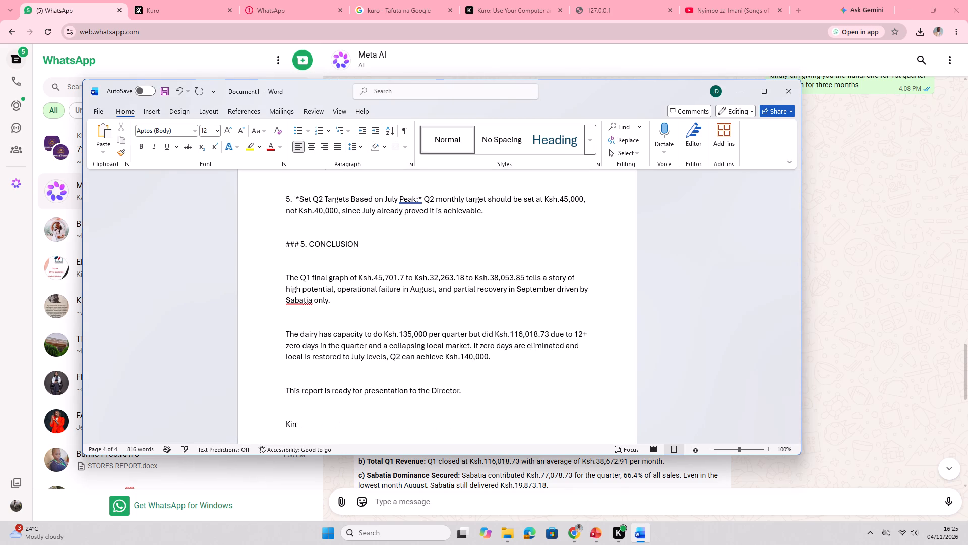
{"action": "key", "text": "BackSpace"}
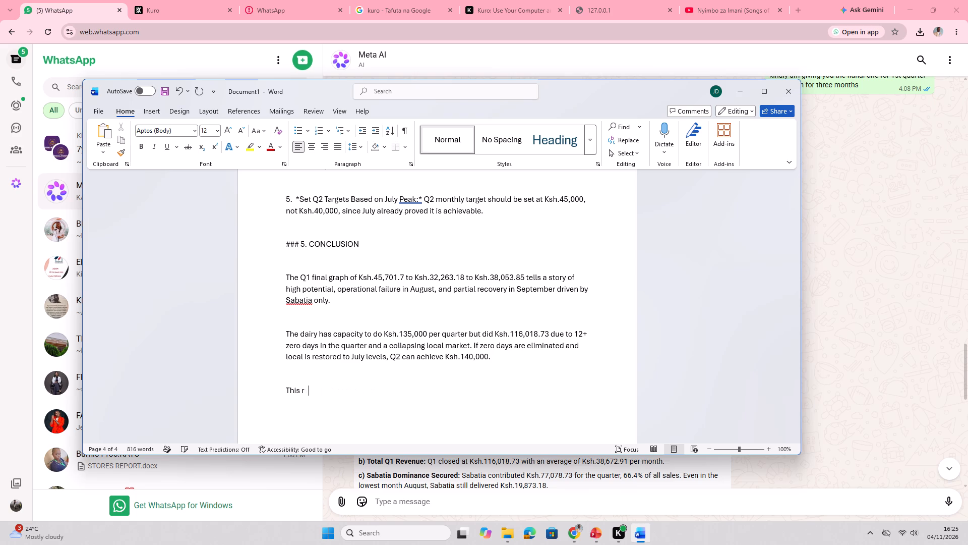
{"action": "key", "text": "BackSpace"}
{"action": "key", "text": "BackSpace"}
{"action": "key", "text": "BackSpace"}
{"action": "key", "text": "BackSpace"}
{"action": "key", "text": "BackSpace"}
{"action": "key", "text": "BackSpace"}
Remove the "###" marker and its following space from the "5. CONCLUSION" heading.
{"action": "scroll", "coordinate": [331, 318], "scroll_direction": "up", "scroll_amount": 2}
{"action": "left_click", "coordinate": [300, 291]}
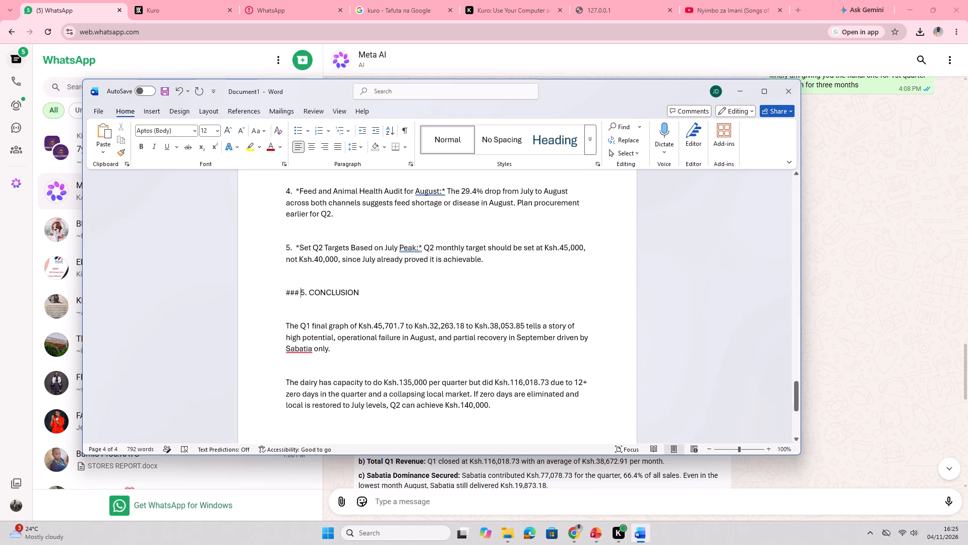
{"action": "key", "text": "BackSpace"}
{"action": "key", "text": "BackSpace"}
{"action": "key", "text": "BackSpace"}
{"action": "key", "text": "BackSpace"}
Remove the asterisks around the titles of recommendations 4 and 5, accepting the suggested spacing correction after "July Peak:".
{"action": "scroll", "coordinate": [399, 346], "scroll_direction": "up", "scroll_amount": 3}
{"action": "right_click", "coordinate": [410, 320]}
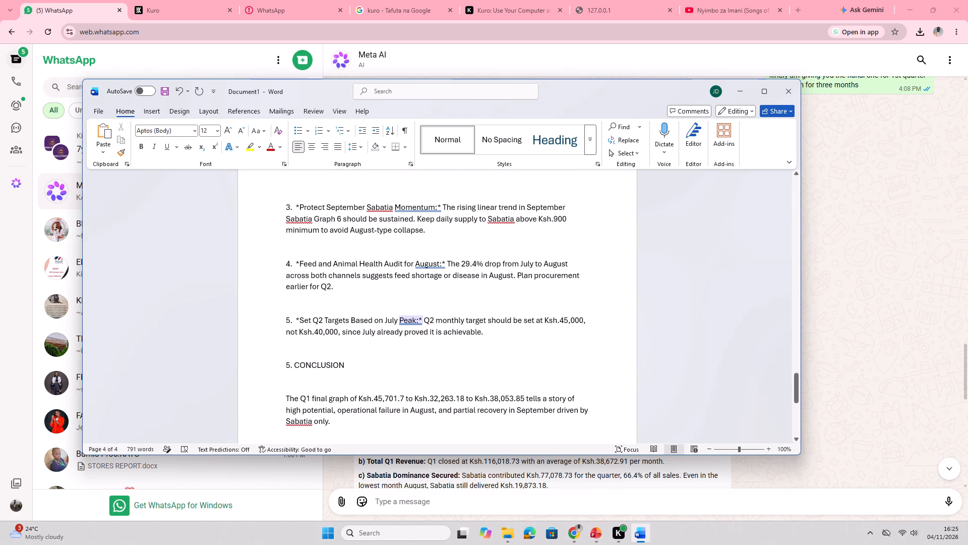
{"action": "left_click", "coordinate": [448, 347]}
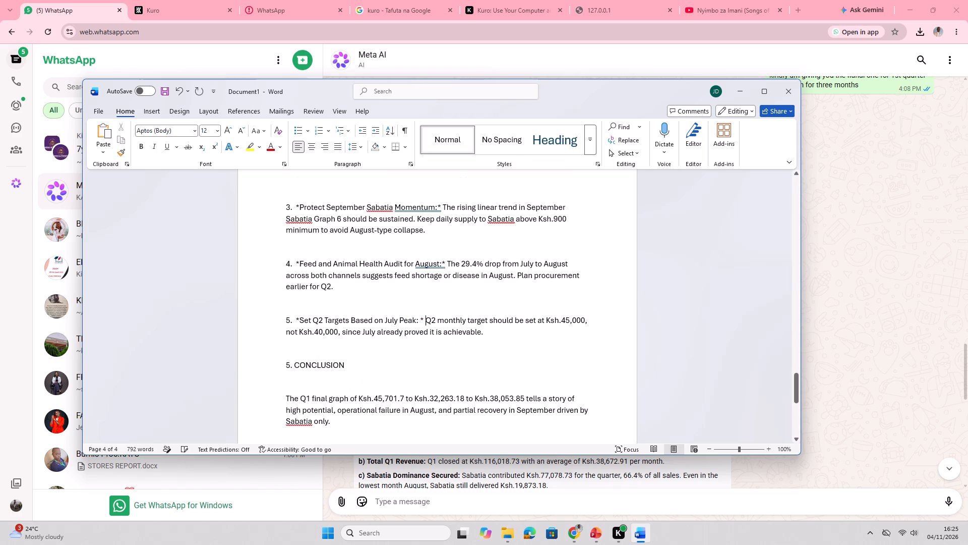
{"action": "left_click", "coordinate": [424, 318]}
{"action": "key", "text": "BackSpace"}
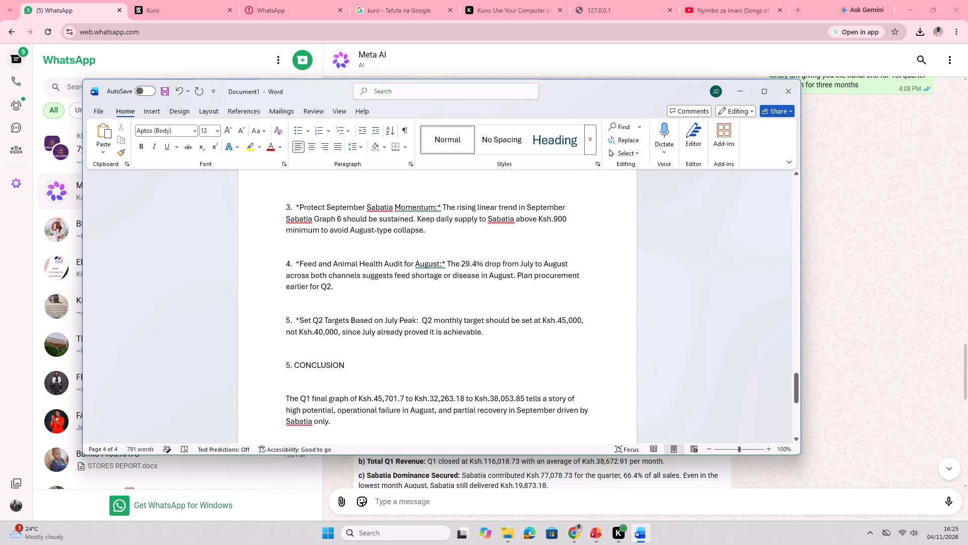
{"action": "left_click", "coordinate": [446, 263]}
{"action": "key", "text": "BackSpace"}
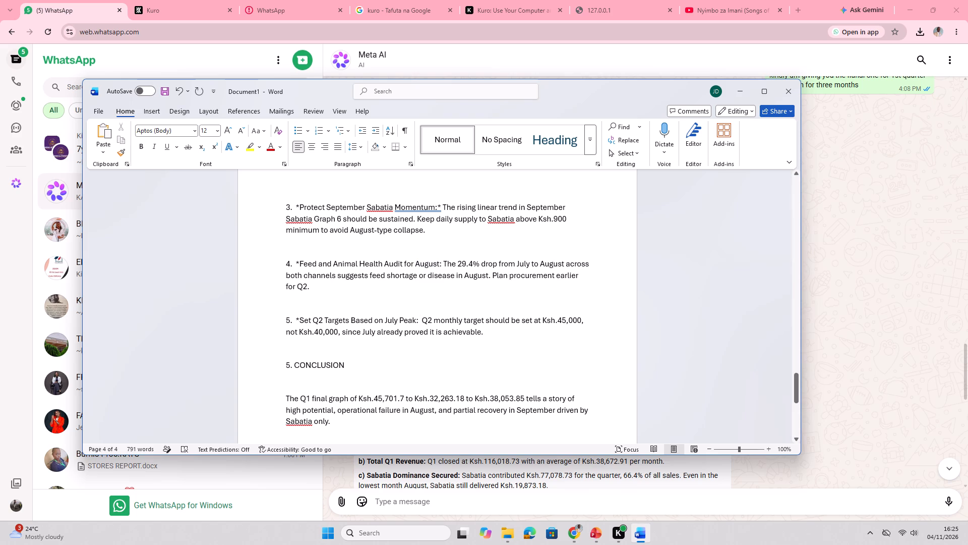
{"action": "left_click", "coordinate": [300, 317]}
{"action": "key", "text": "BackSpace"}
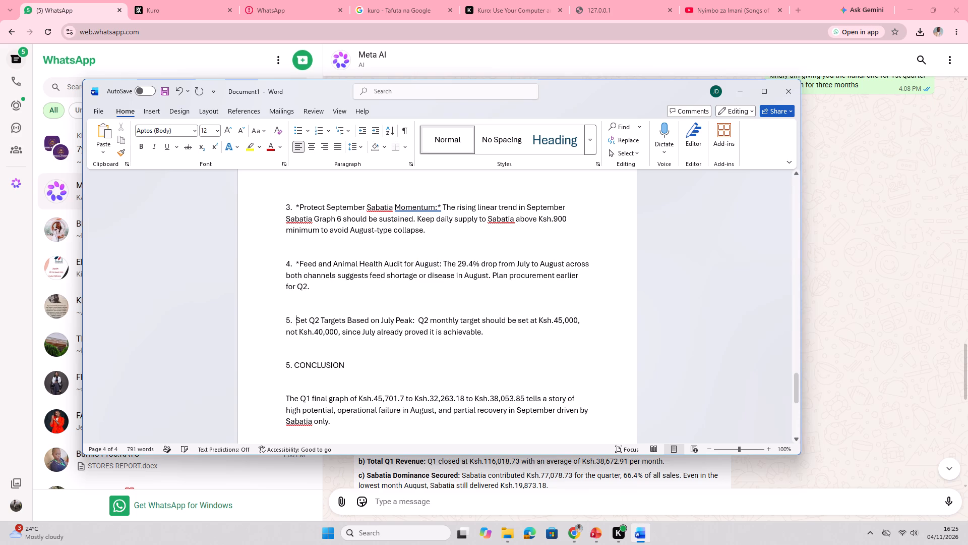
{"action": "scroll", "coordinate": [366, 308], "scroll_direction": "up", "scroll_amount": 1}
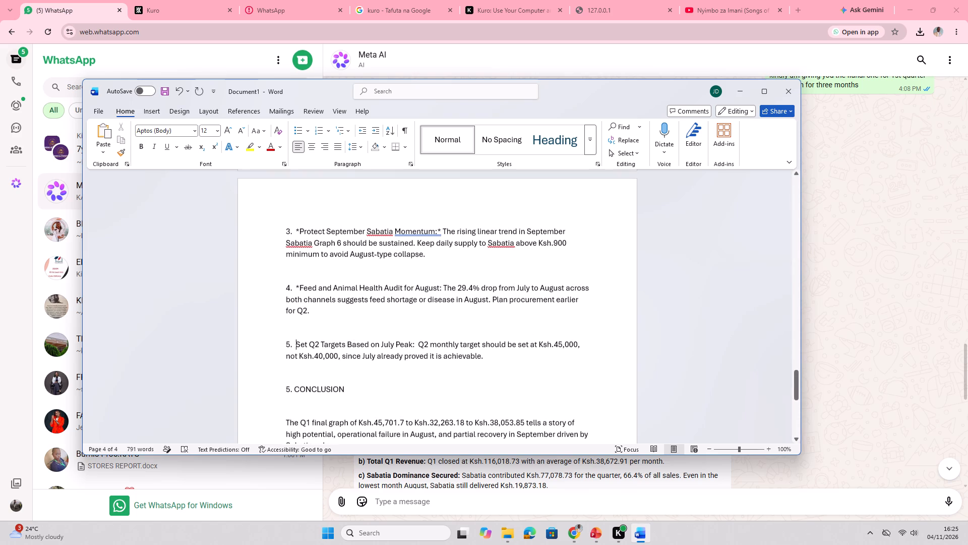
{"action": "left_click", "coordinate": [297, 287]}
{"action": "key", "text": "BackSpace"}
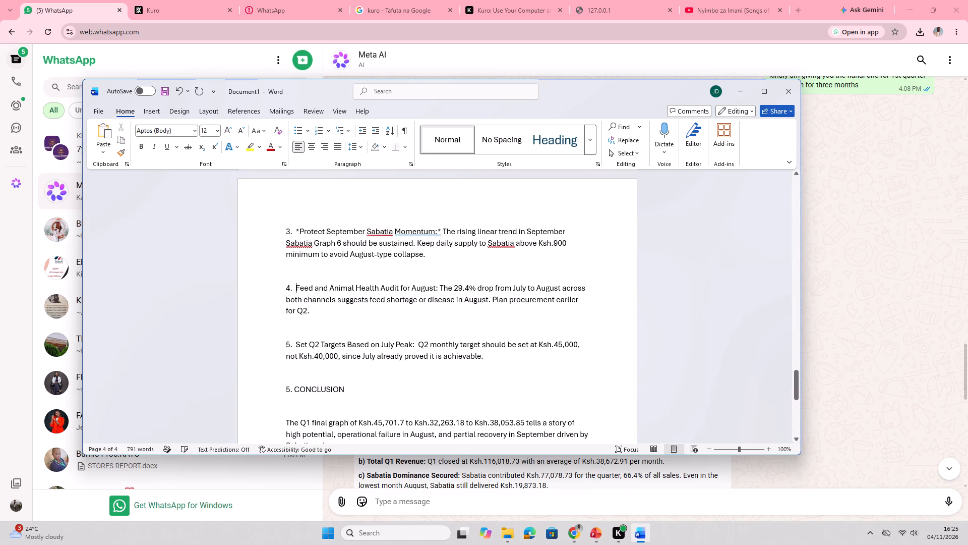
Remove the asterisks around the "Protect September Sabatia Momentum:" title in recommendation 3, keeping one space after the colon.
{"action": "scroll", "coordinate": [425, 298], "scroll_direction": "up", "scroll_amount": 2}
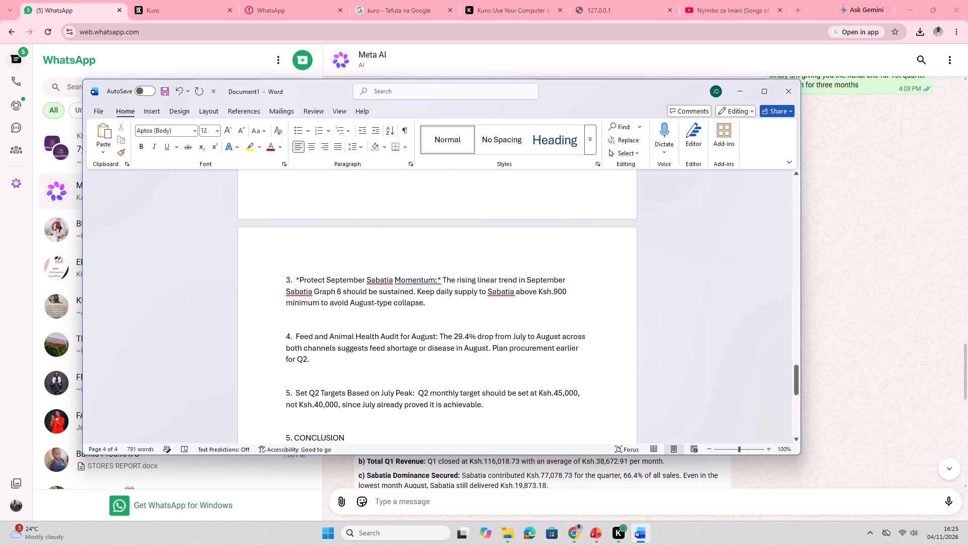
{"action": "left_click", "coordinate": [443, 282]}
{"action": "key", "text": "BackSpace"}
{"action": "key", "text": "BackSpace"}
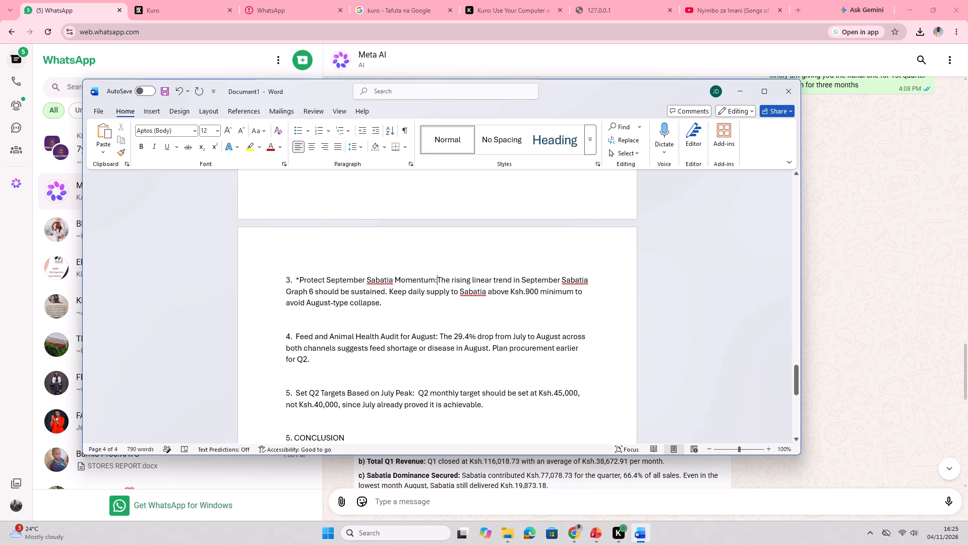
{"action": "key", "text": "space"}
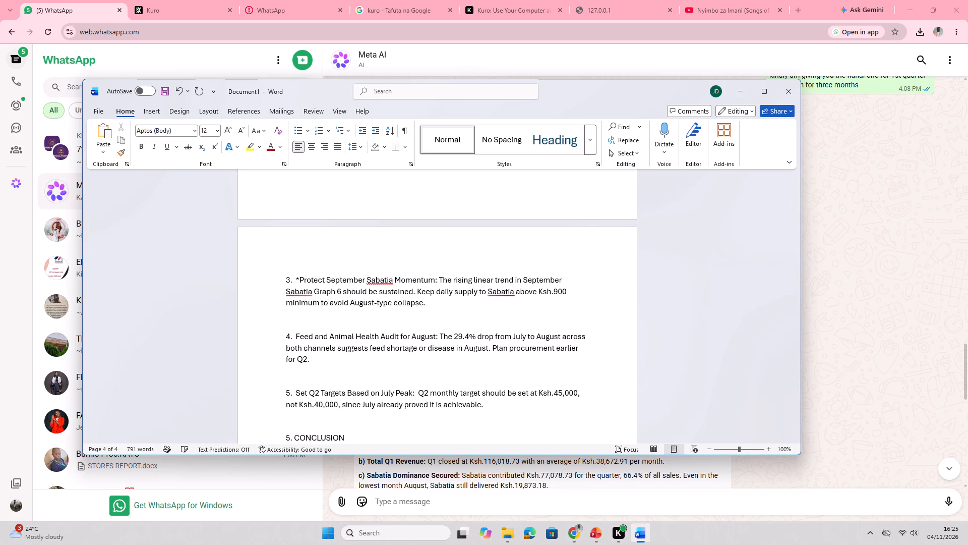
{"action": "left_click", "coordinate": [297, 280]}
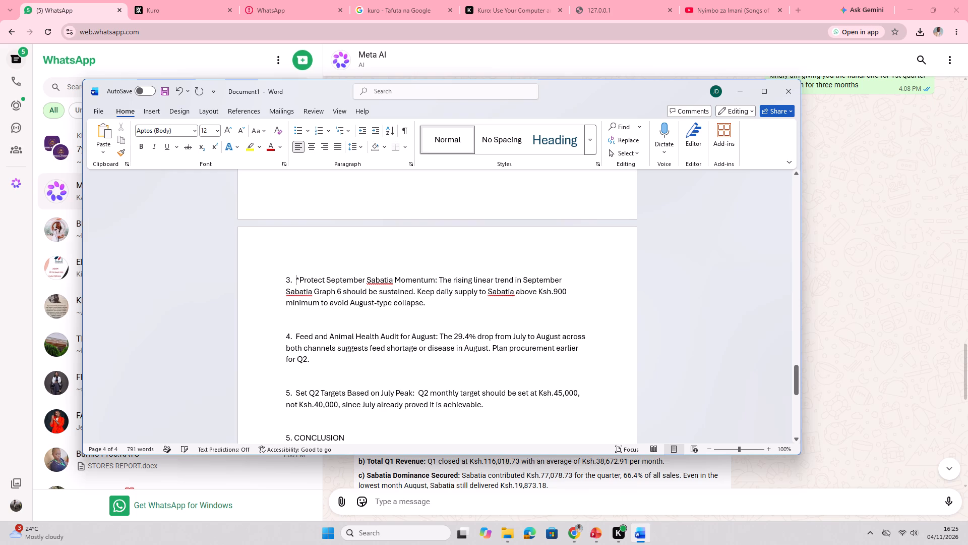
{"action": "left_click", "coordinate": [299, 278]}
{"action": "key", "text": "BackSpace"}
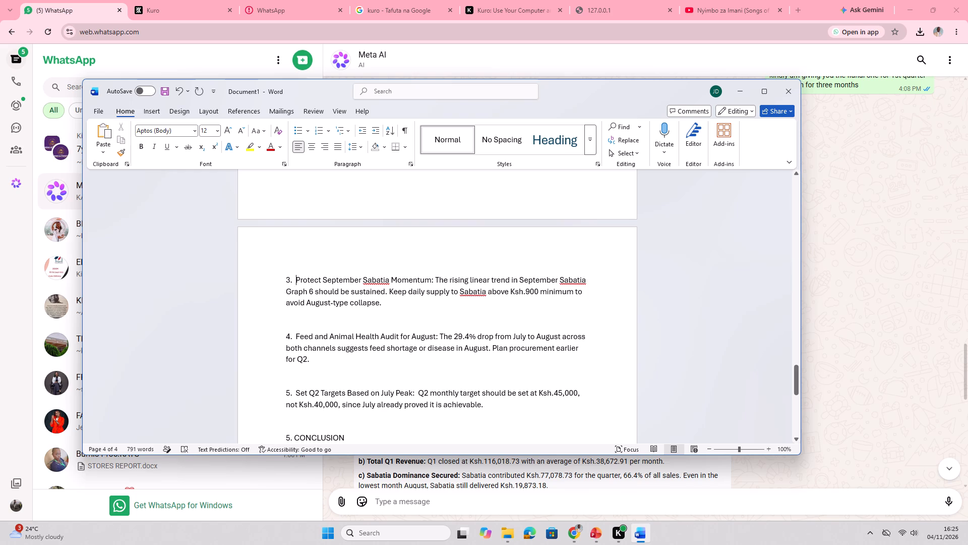
Remove the asterisks around the "Emergency Action for Local Channel:" title in recommendation 2.
{"action": "scroll", "coordinate": [437, 329], "scroll_direction": "up", "scroll_amount": 2}
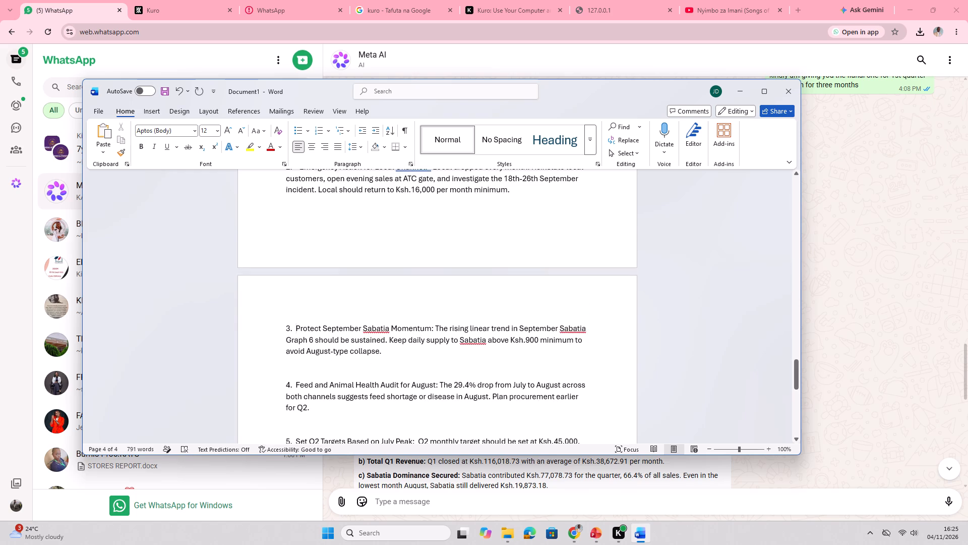
{"action": "scroll", "coordinate": [437, 329], "scroll_direction": "up", "scroll_amount": 5}
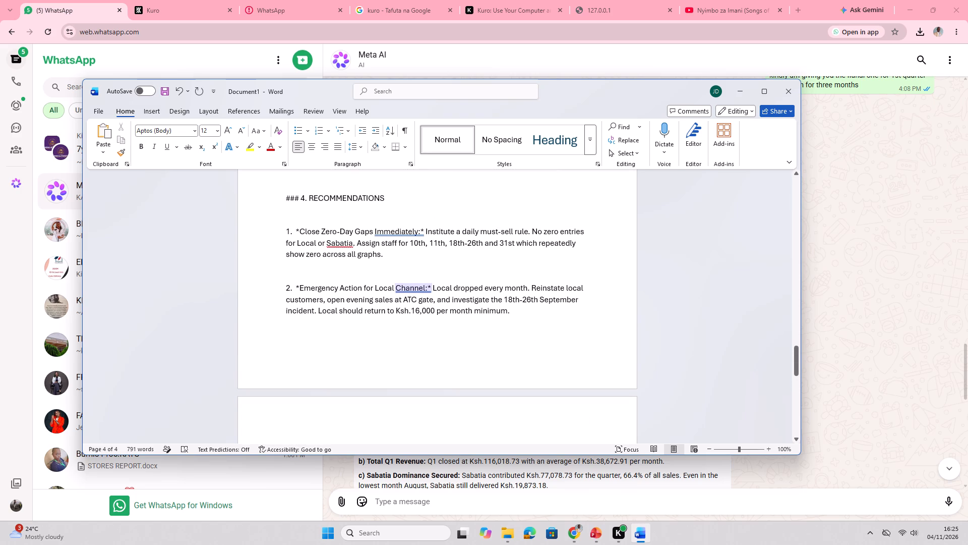
{"action": "left_click", "coordinate": [431, 287]}
{"action": "key", "text": "BackSpace"}
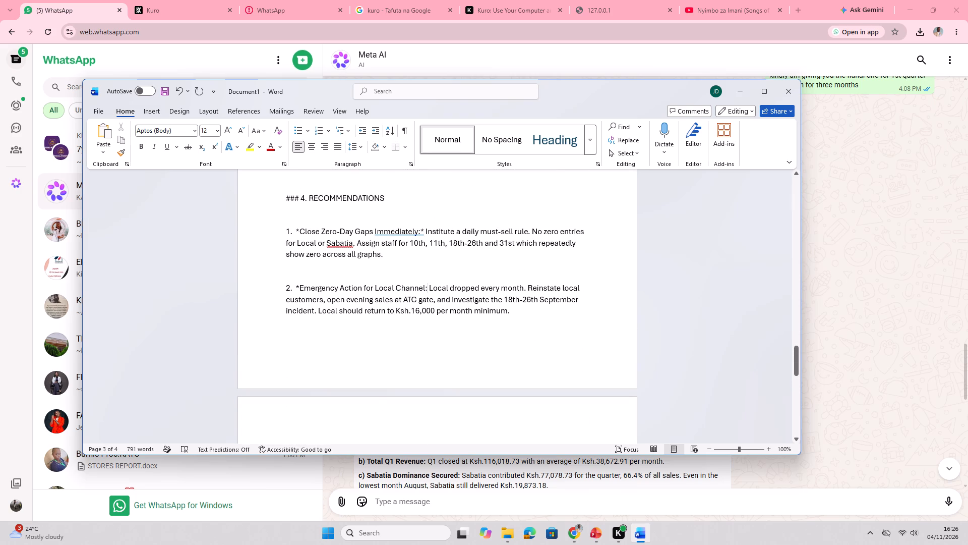
{"action": "left_click", "coordinate": [299, 288]}
{"action": "key", "text": "BackSpace"}
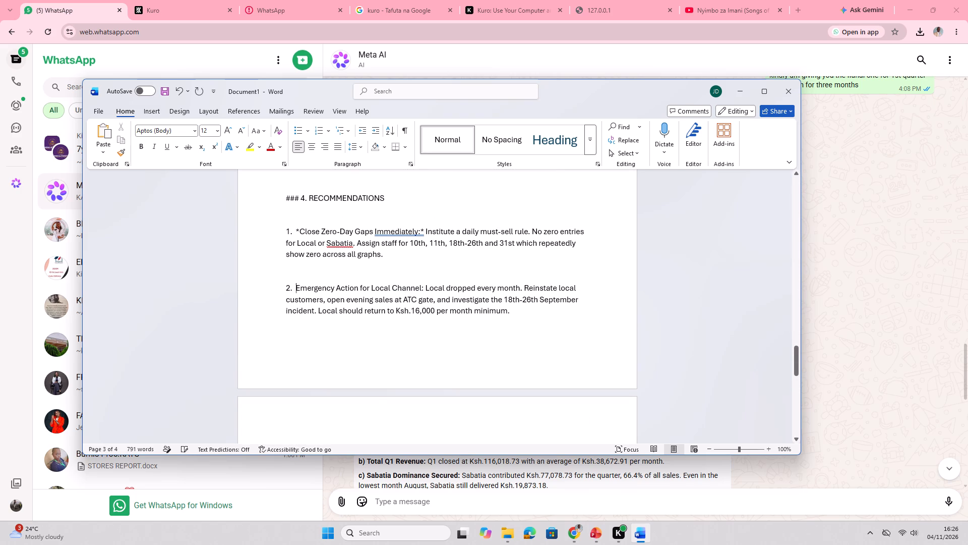
Remove the asterisk after "Close Zero-Day Gaps Immediately:" in recommendation 1, leaving a single space before "Institute".
{"action": "scroll", "coordinate": [481, 311], "scroll_direction": "up", "scroll_amount": 3}
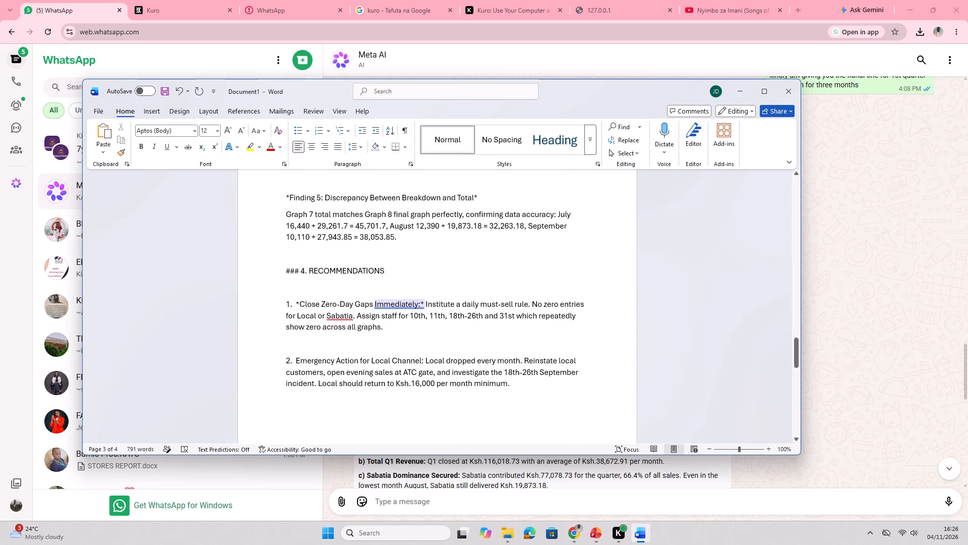
{"action": "left_click", "coordinate": [425, 304]}
{"action": "key", "text": "BackSpace"}
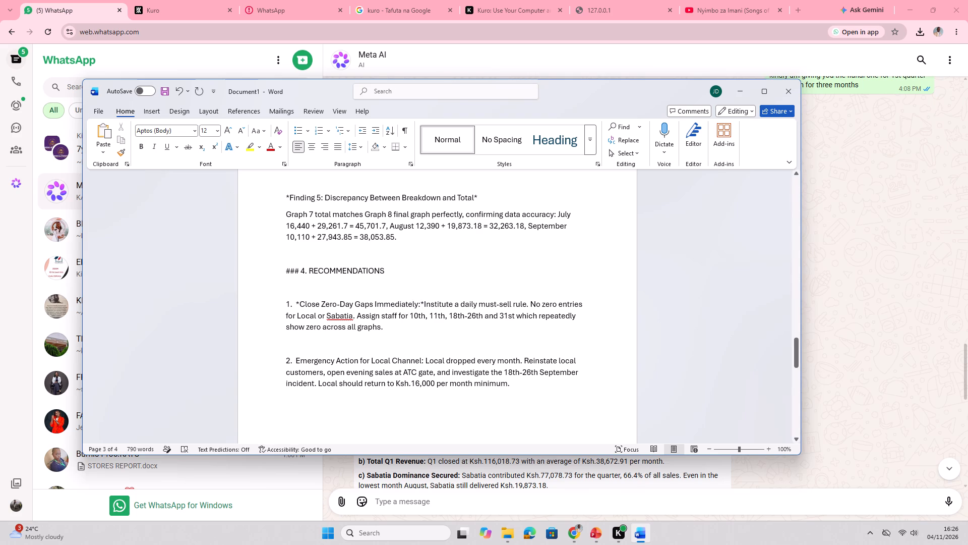
{"action": "key", "text": "BackSpace"}
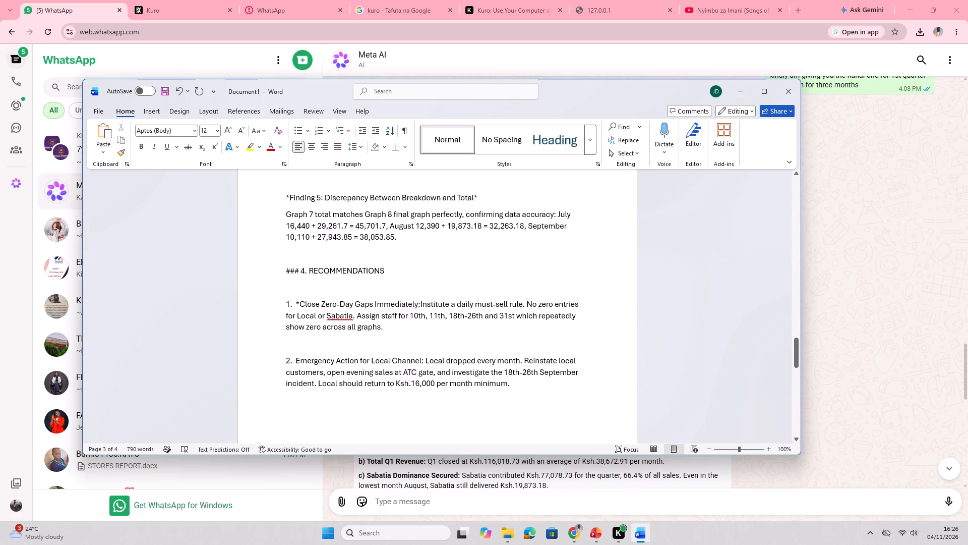
{"action": "key", "text": "space"}
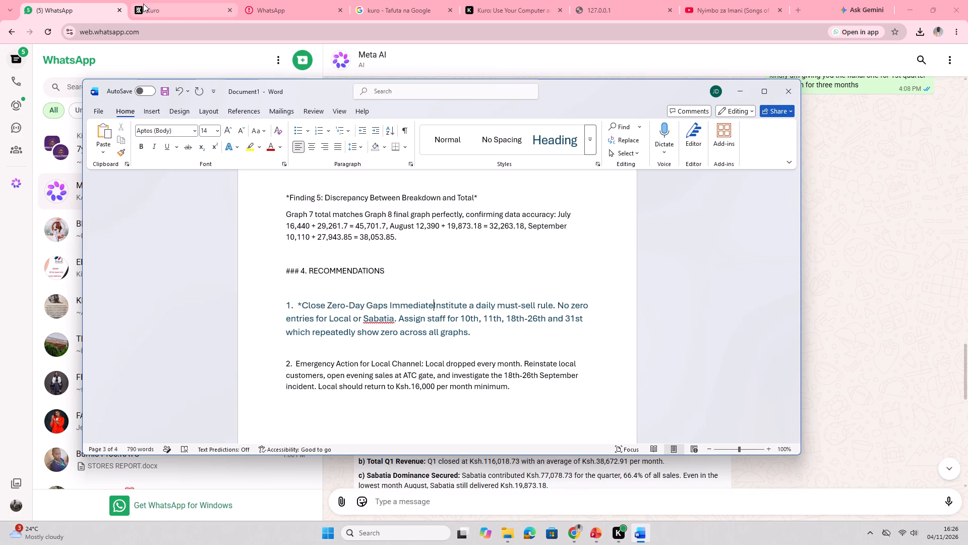
Undo the accidental heading formatting and text deletion in recommendation 1.
{"action": "left_click", "coordinate": [197, 89]}
{"action": "left_click", "coordinate": [177, 92]}
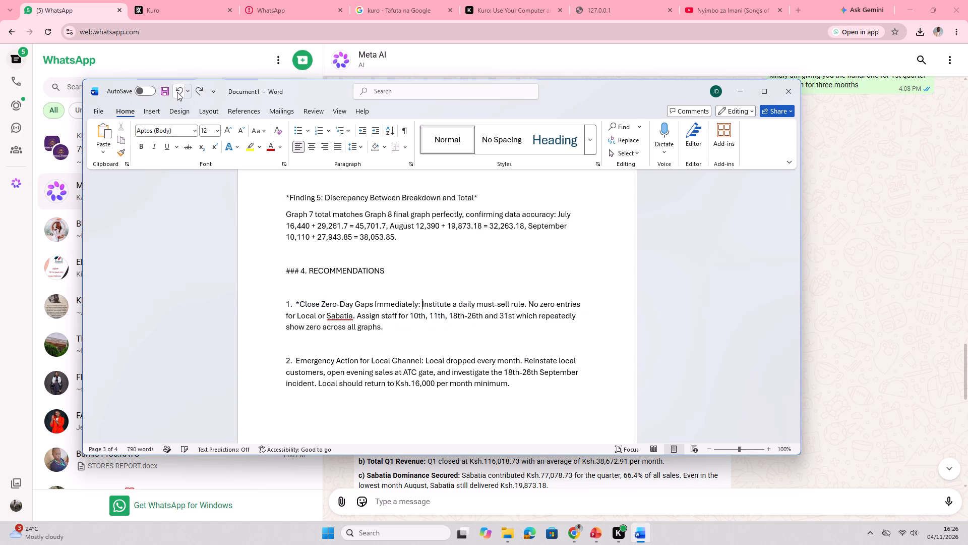
Remove the asterisk before "Close Zero-Day Gaps Immediately" in recommendation 1.
{"action": "scroll", "coordinate": [496, 316], "scroll_direction": "up", "scroll_amount": 1}
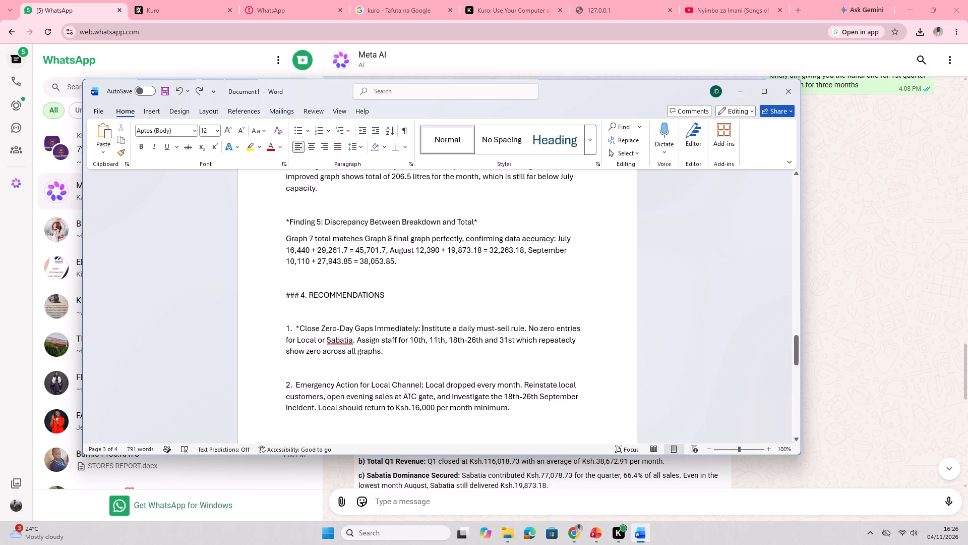
{"action": "left_click", "coordinate": [300, 326]}
{"action": "key", "text": "BackSpace"}
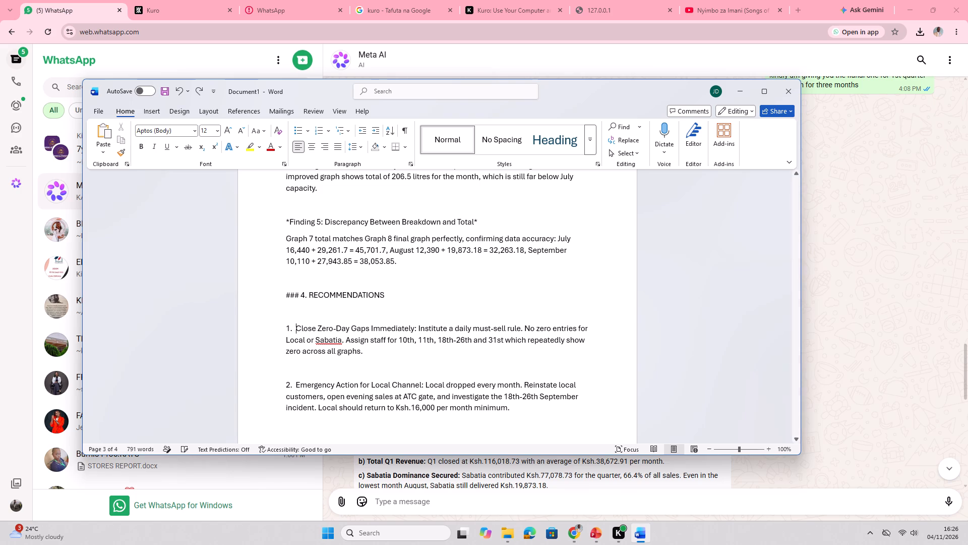
Remove the "###" marker from the "4. RECOMMENDATIONS" heading.
{"action": "left_click", "coordinate": [299, 296]}
{"action": "key", "text": "BackSpace"}
{"action": "key", "text": "BackSpace"}
{"action": "key", "text": "BackSpace"}
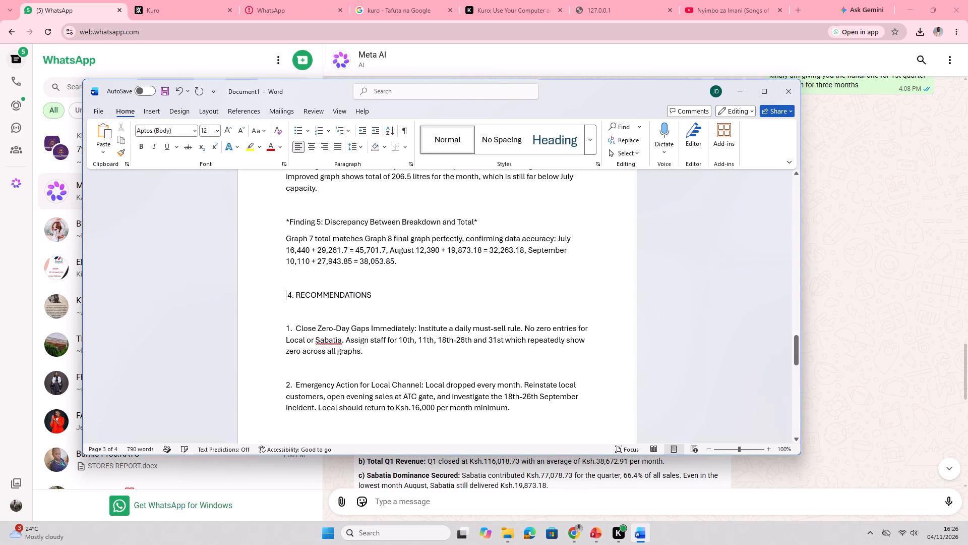
Remove the asterisks around the "Finding 5: Discrepancy Between Breakdown and Total" subheading.
{"action": "scroll", "coordinate": [375, 306], "scroll_direction": "up", "scroll_amount": 3}
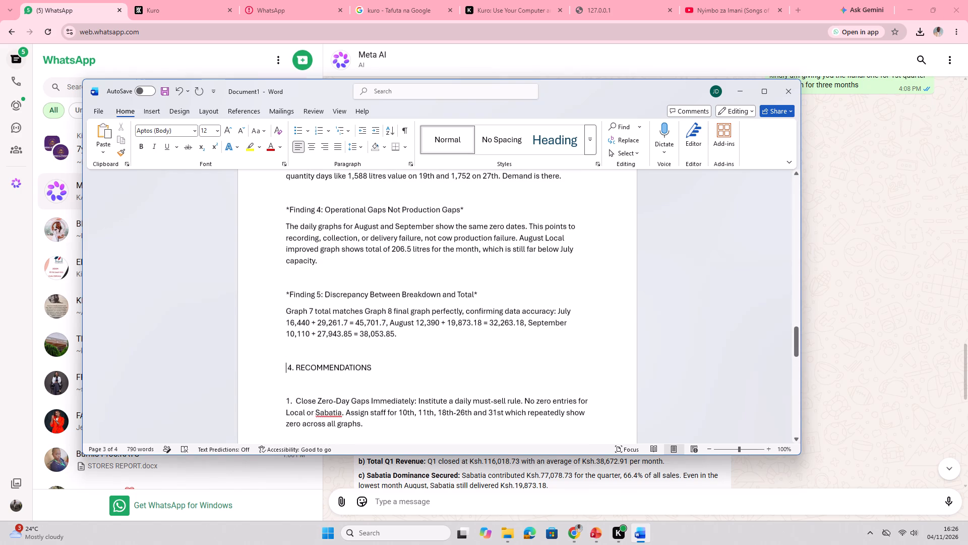
{"action": "left_click", "coordinate": [477, 293]}
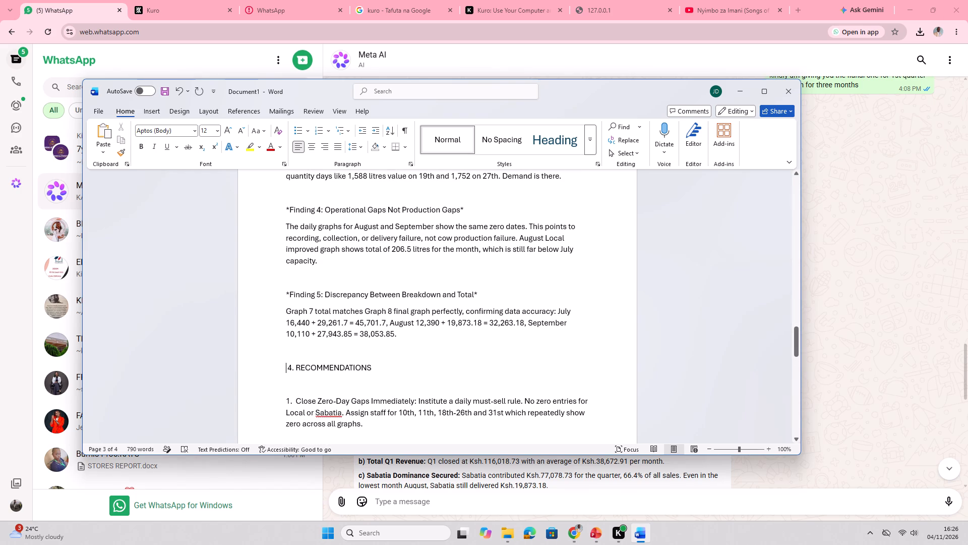
{"action": "key", "text": "BackSpace"}
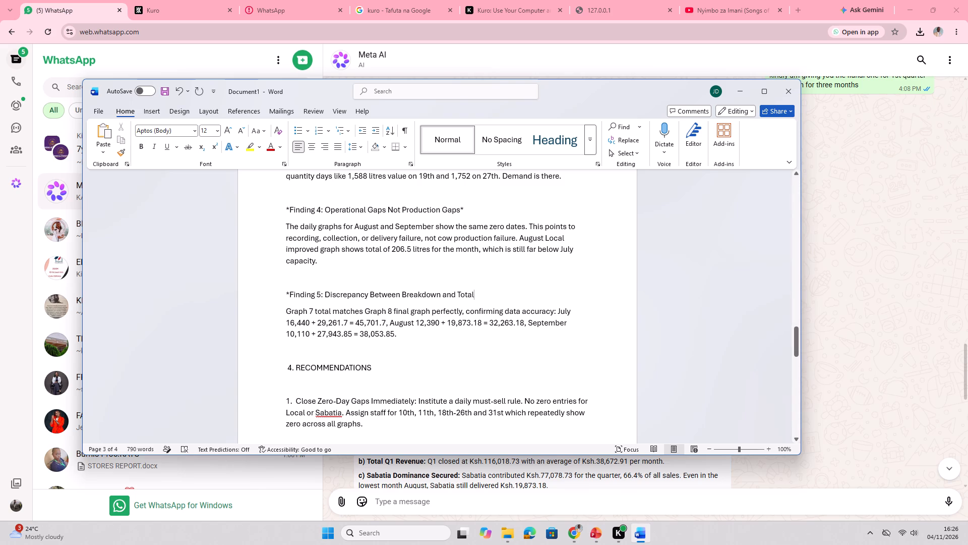
{"action": "left_click", "coordinate": [289, 295]}
{"action": "key", "text": "BackSpace"}
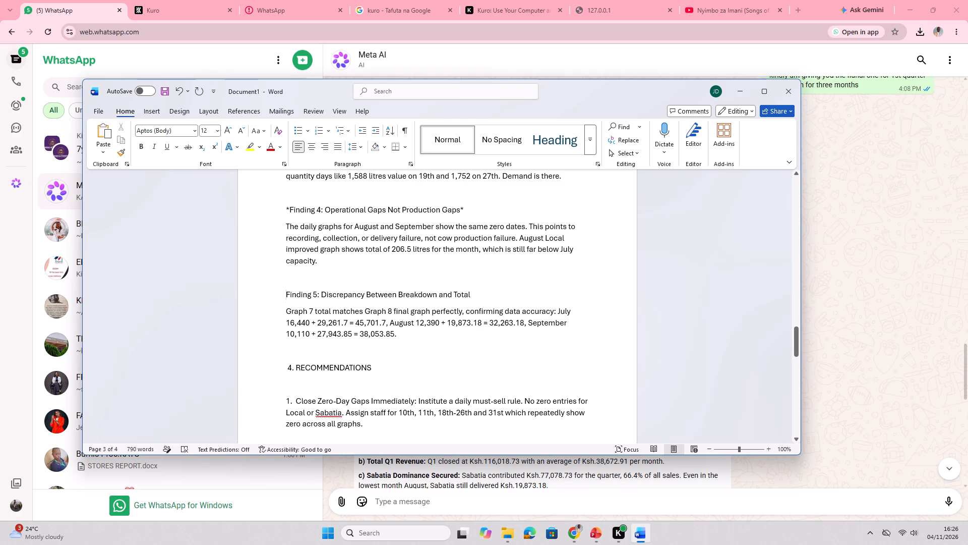
Remove the asterisks around the "Finding 4: Operational Gaps Not Production Gaps" subheading.
{"action": "scroll", "coordinate": [317, 319], "scroll_direction": "up", "scroll_amount": 1}
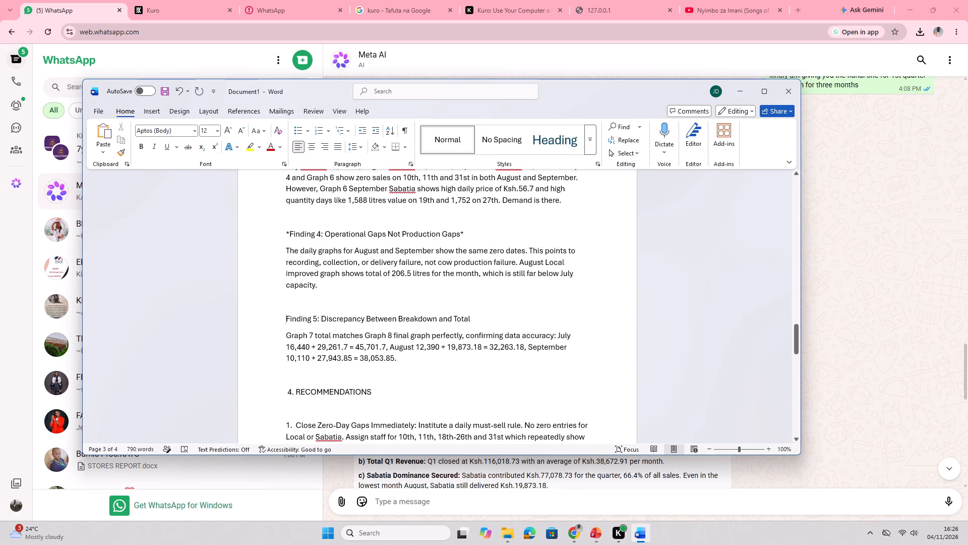
{"action": "scroll", "coordinate": [317, 319], "scroll_direction": "up", "scroll_amount": 3}
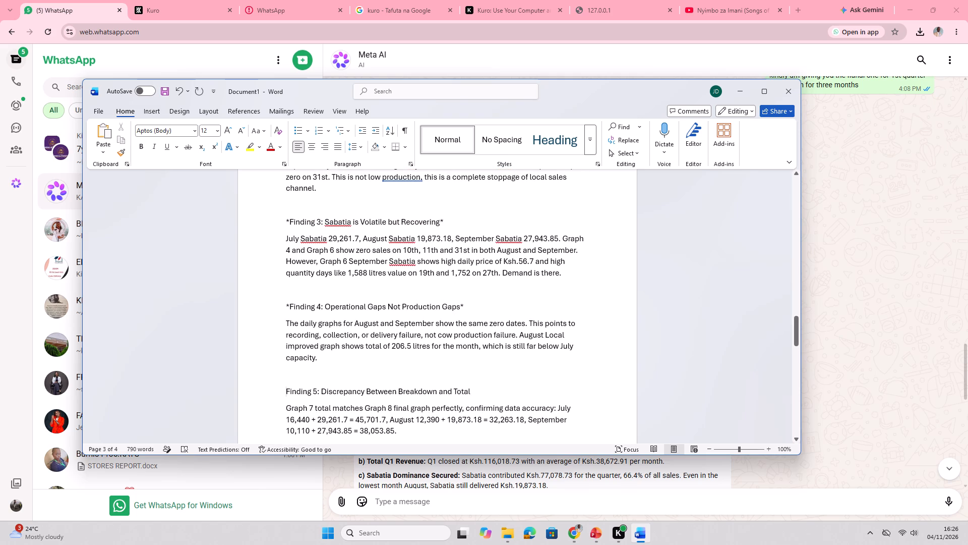
{"action": "left_click", "coordinate": [288, 306]}
{"action": "key", "text": "BackSpace"}
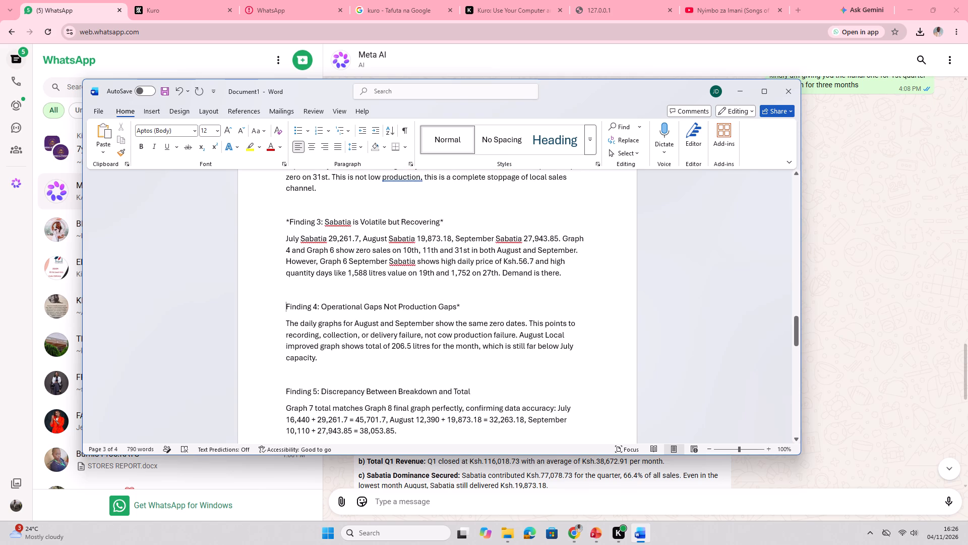
{"action": "left_click", "coordinate": [461, 305]}
{"action": "key", "text": "BackSpace"}
Remove the asterisks around the "Finding 3: Sabatia is Volatile but Recovering" subheading.
{"action": "scroll", "coordinate": [462, 311], "scroll_direction": "up", "scroll_amount": 3}
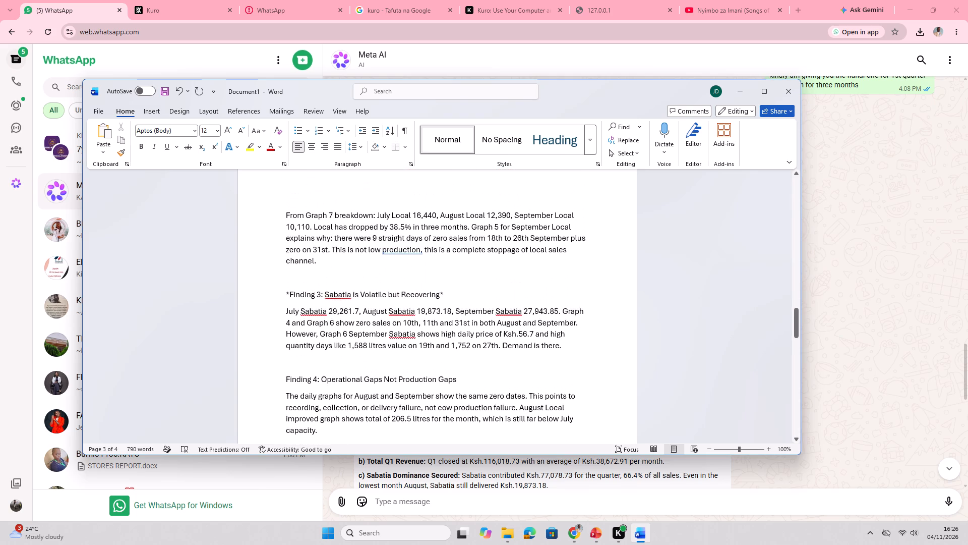
{"action": "left_click", "coordinate": [288, 292]}
{"action": "key", "text": "BackSpace"}
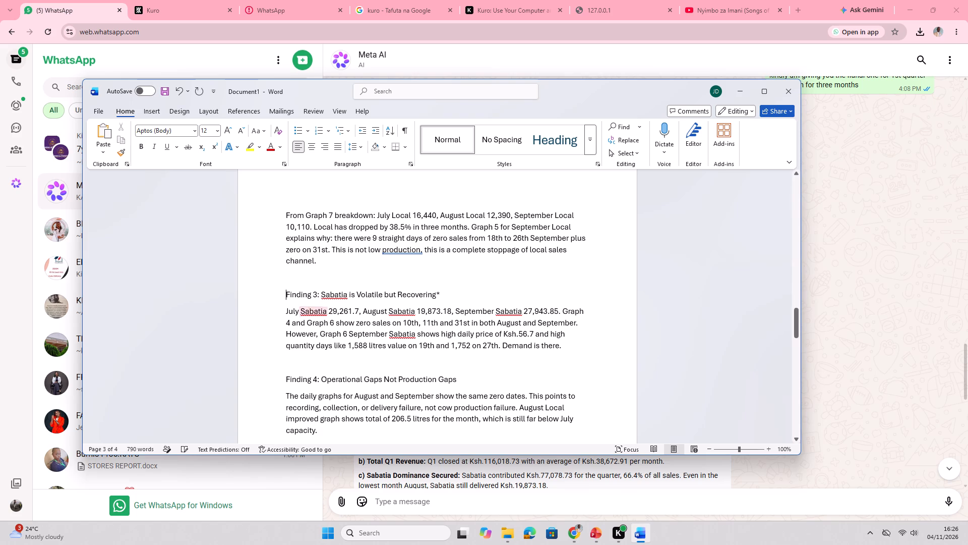
{"action": "left_click", "coordinate": [439, 294]}
{"action": "key", "text": "BackSpace"}
Remove the asterisks around the "Finding 2: Local Market is Declining Monthly" subheading.
{"action": "scroll", "coordinate": [437, 299], "scroll_direction": "up", "scroll_amount": 3}
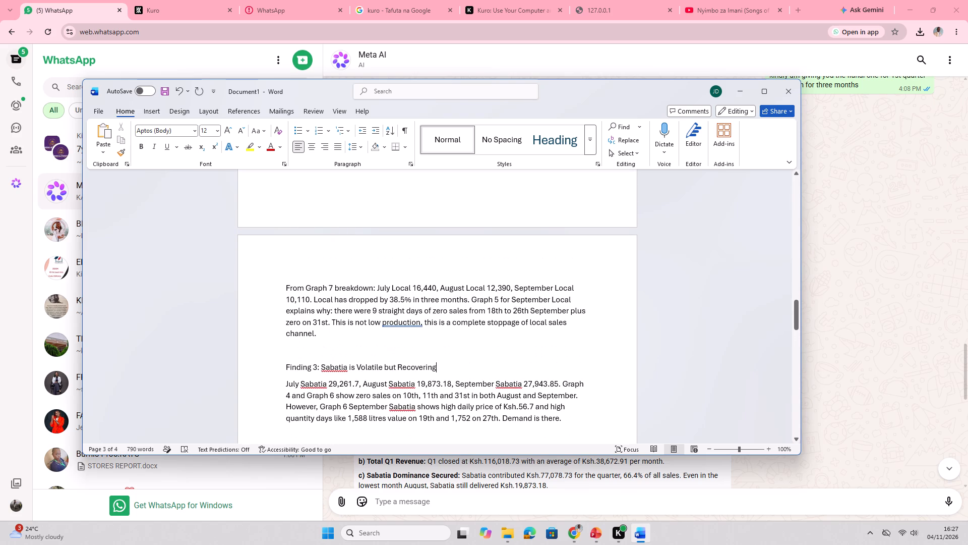
{"action": "scroll", "coordinate": [436, 300], "scroll_direction": "up", "scroll_amount": 2}
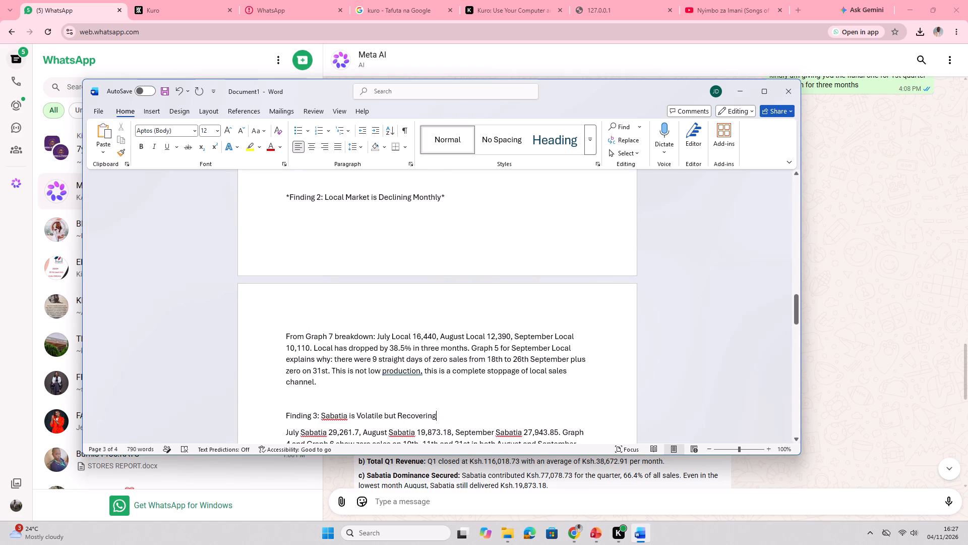
{"action": "scroll", "coordinate": [434, 301], "scroll_direction": "up", "scroll_amount": 4}
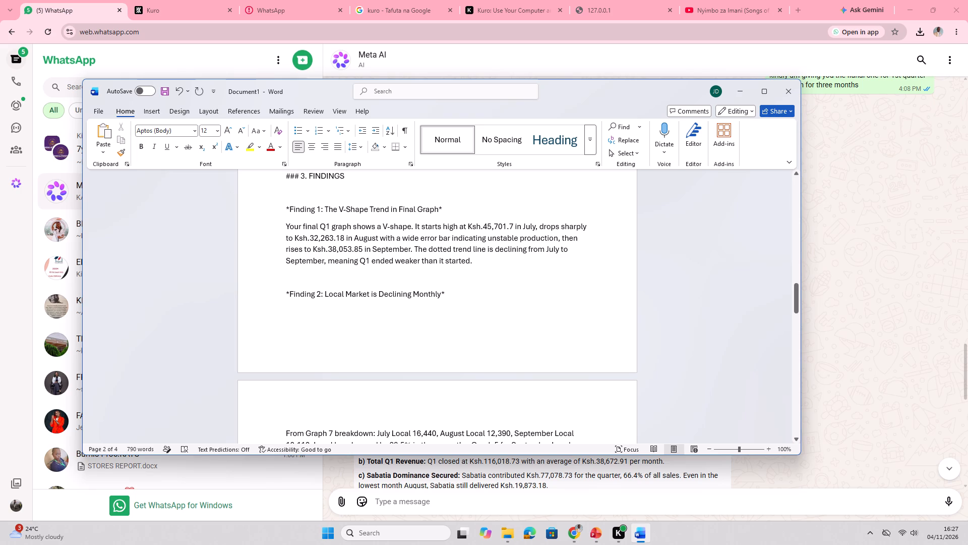
{"action": "left_click", "coordinate": [445, 292]}
{"action": "key", "text": "BackSpace"}
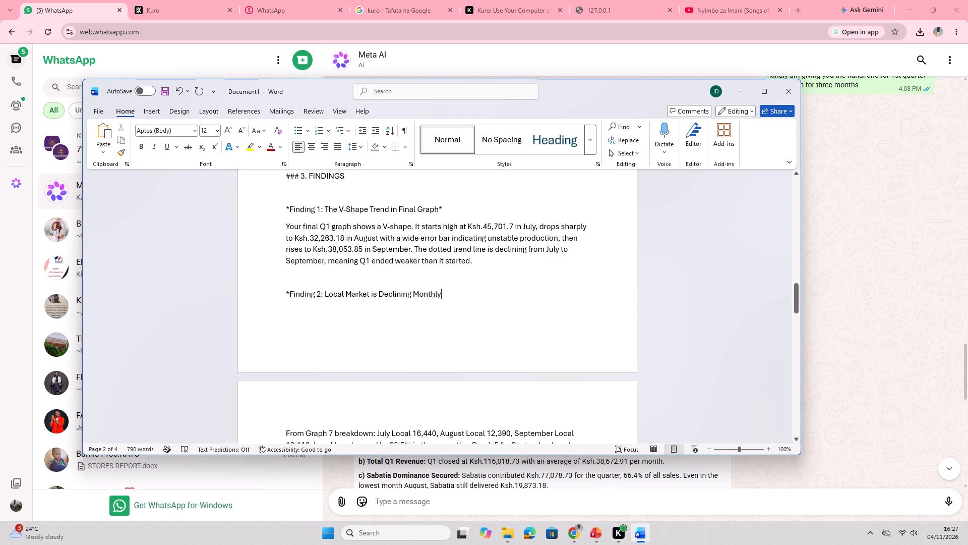
{"action": "left_click", "coordinate": [289, 292]}
{"action": "key", "text": "BackSpace"}
Remove the asterisks around the "Finding 1: The V-Shape Trend in Final Graph" subheading.
{"action": "scroll", "coordinate": [375, 322], "scroll_direction": "up", "scroll_amount": 4}
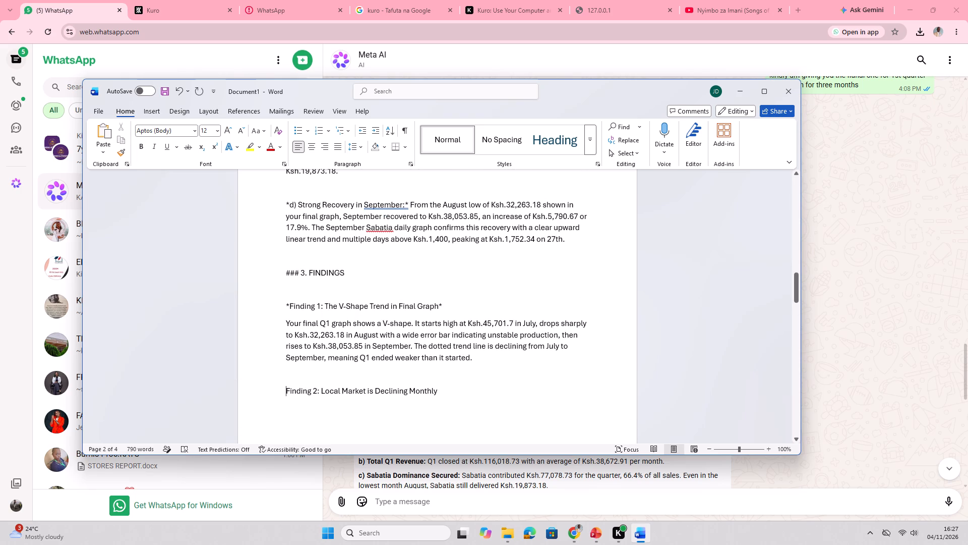
{"action": "left_click", "coordinate": [441, 305]}
{"action": "key", "text": "BackSpace"}
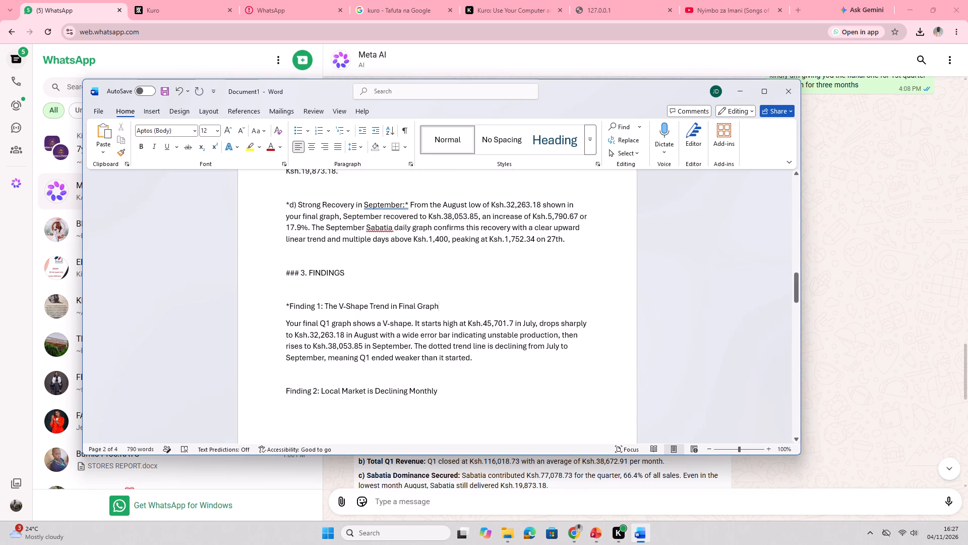
{"action": "left_click", "coordinate": [290, 305]}
{"action": "key", "text": "BackSpace"}
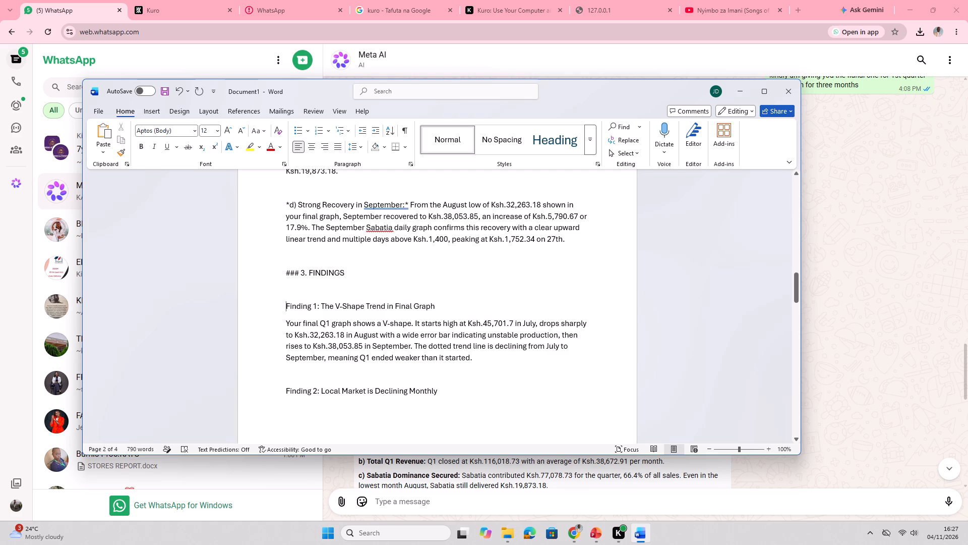
Remove the "###" marker and its following space from the "3. FINDINGS" heading.
{"action": "left_click", "coordinate": [300, 271]}
{"action": "key", "text": "BackSpace"}
{"action": "key", "text": "BackSpace"}
{"action": "key", "text": "BackSpace"}
{"action": "key", "text": "BackSpace"}
Remove the asterisks around "d) Strong Recovery in September:" in the achievements section.
{"action": "scroll", "coordinate": [326, 286], "scroll_direction": "up", "scroll_amount": 4}
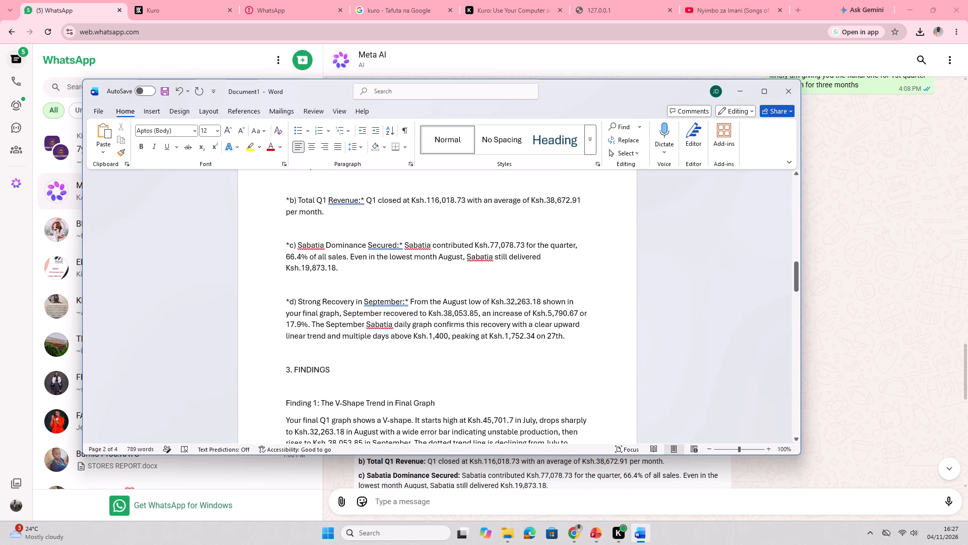
{"action": "left_click", "coordinate": [408, 298]}
{"action": "key", "text": "BackSpace"}
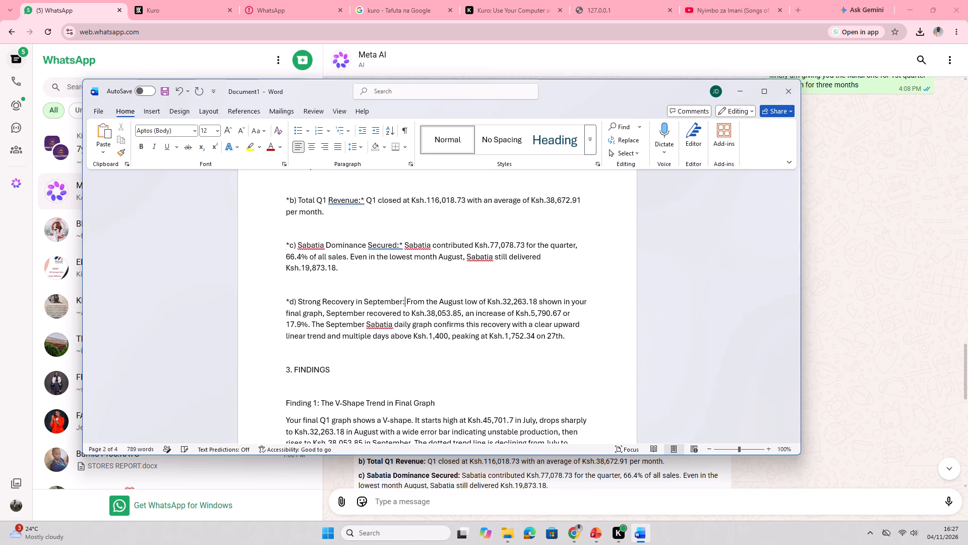
{"action": "left_click", "coordinate": [288, 301]}
{"action": "key", "text": "BackSpace"}
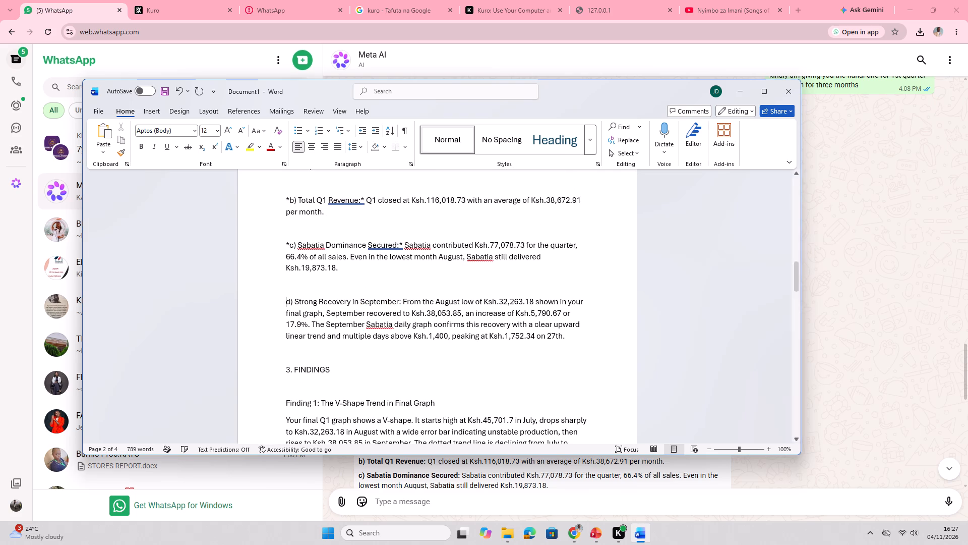
Remove the asterisks around "c) Sabatia Dominance Secured:" in the achievements, leaving a single space before "Sabatia contributed".
{"action": "scroll", "coordinate": [422, 339], "scroll_direction": "up", "scroll_amount": 2}
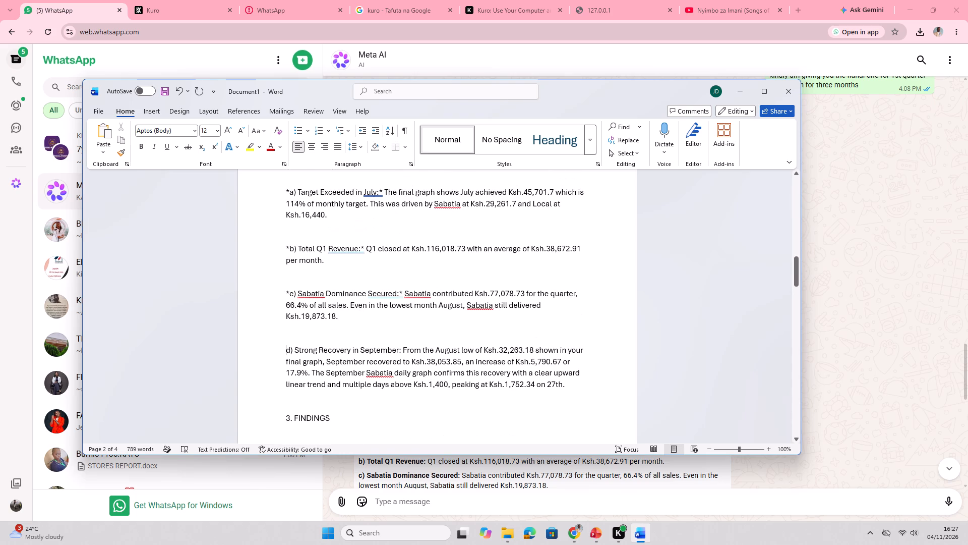
{"action": "left_click", "coordinate": [289, 293]}
{"action": "key", "text": "BackSpace"}
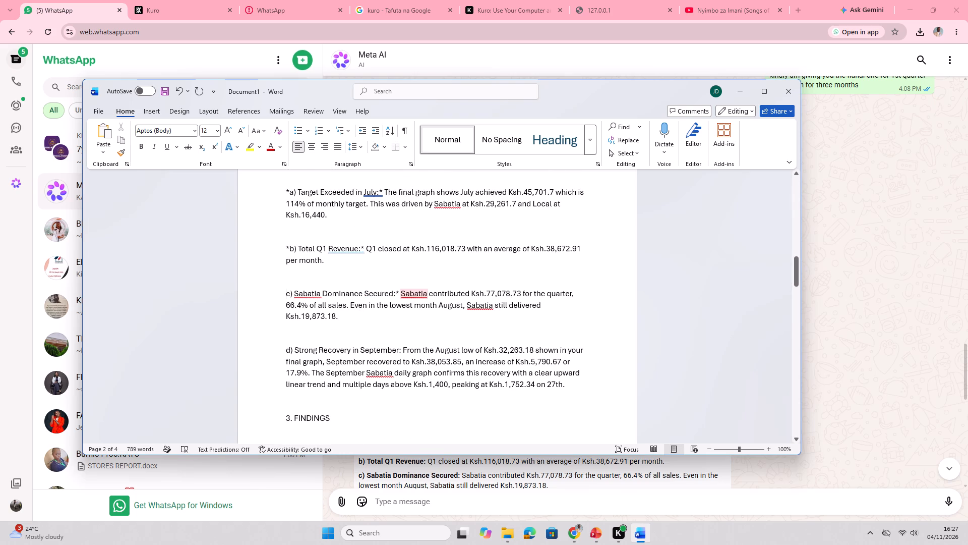
{"action": "left_click", "coordinate": [401, 291]}
{"action": "key", "text": "BackSpace"}
{"action": "key", "text": "BackSpace"}
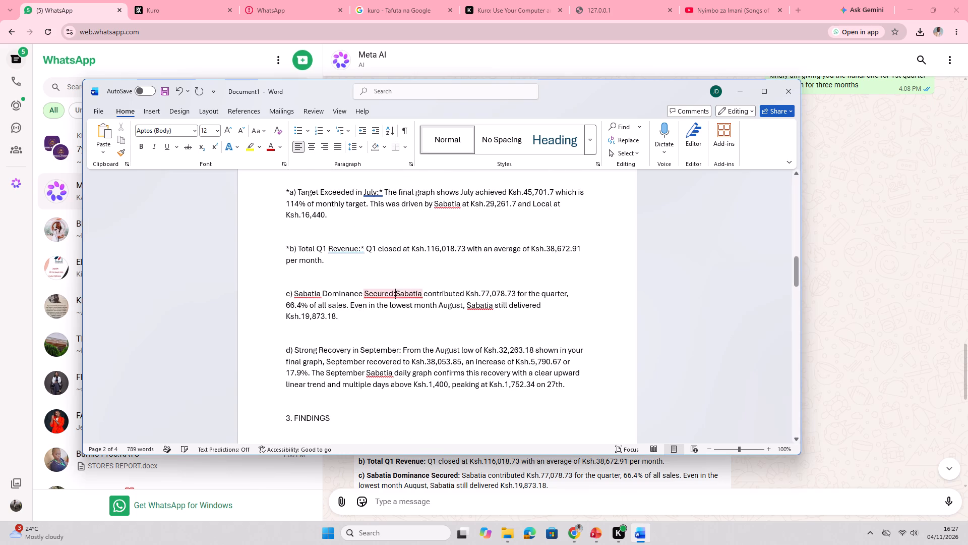
{"action": "key", "text": "space"}
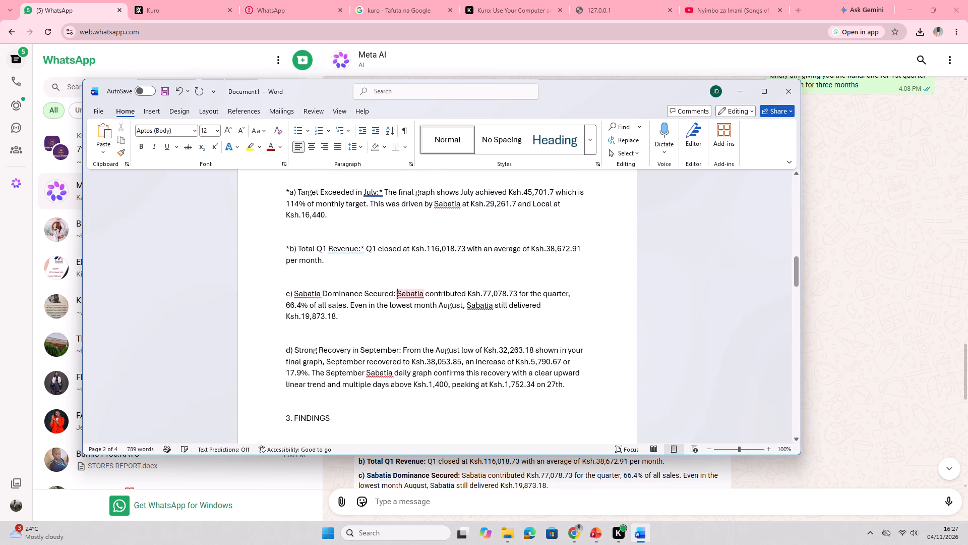
Remove the asterisks around "b) Total Q1 Revenue:" in the achievements, along with the space before "Q1 closed".
{"action": "scroll", "coordinate": [346, 277], "scroll_direction": "up", "scroll_amount": 1}
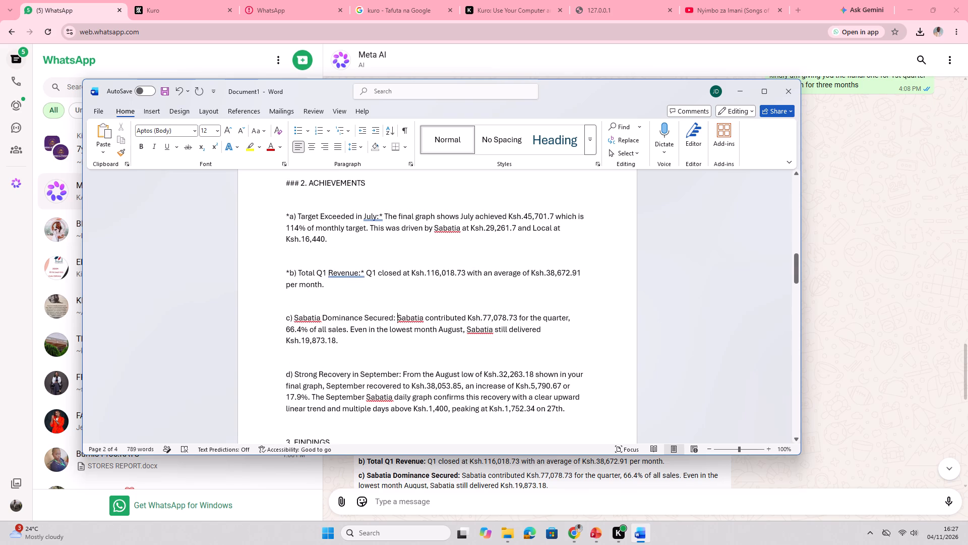
{"action": "left_click", "coordinate": [366, 272]}
{"action": "key", "text": "BackSpace"}
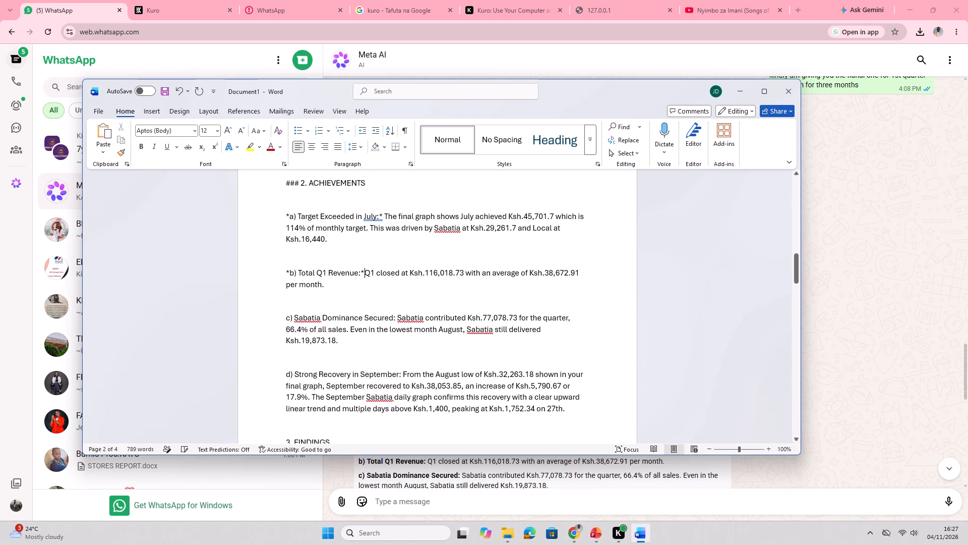
{"action": "key", "text": "BackSpace"}
{"action": "left_click", "coordinate": [289, 271]}
{"action": "key", "text": "BackSpace"}
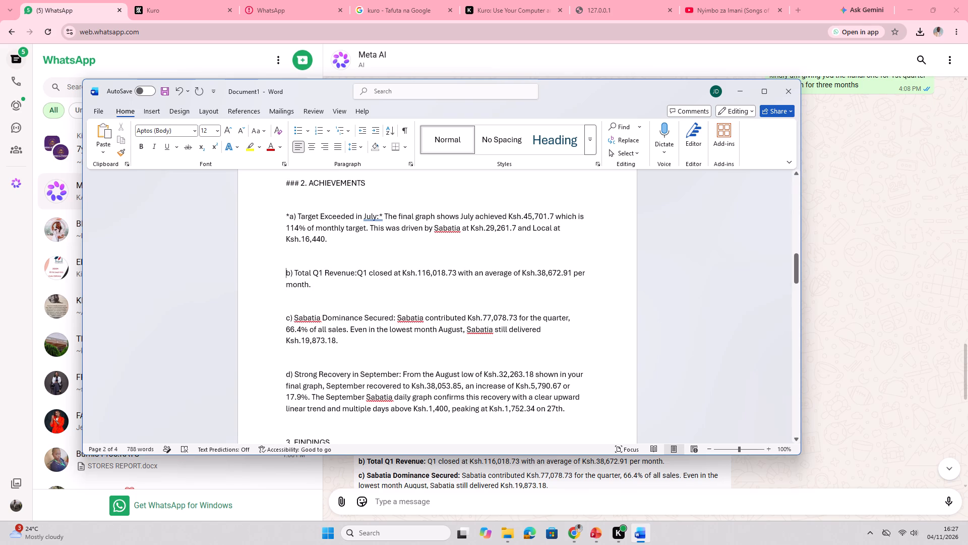
Remove the asterisks around "a) Target Exceeded in July:" in the achievements section.
{"action": "scroll", "coordinate": [313, 304], "scroll_direction": "up", "scroll_amount": 4}
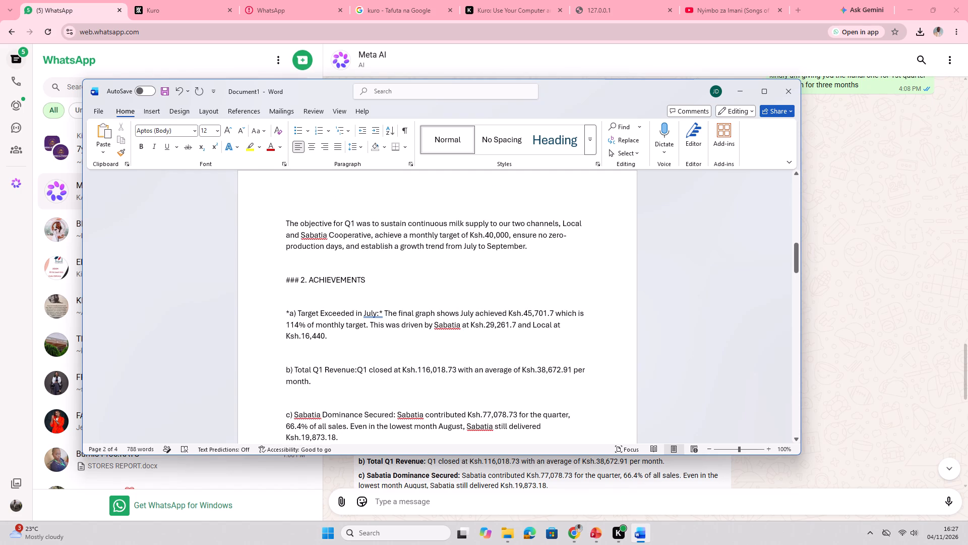
{"action": "left_click", "coordinate": [383, 311]}
{"action": "key", "text": "BackSpace"}
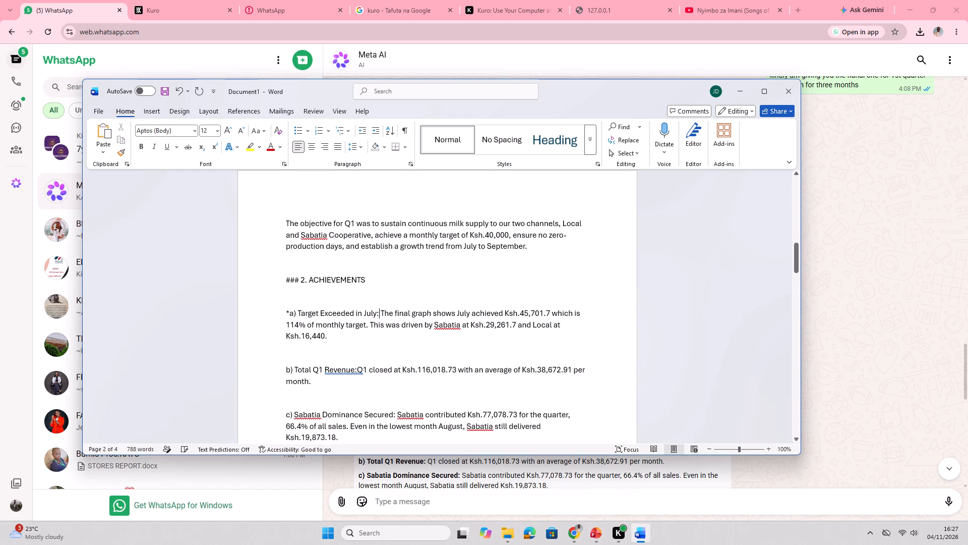
{"action": "left_click", "coordinate": [288, 311]}
{"action": "key", "text": "BackSpace"}
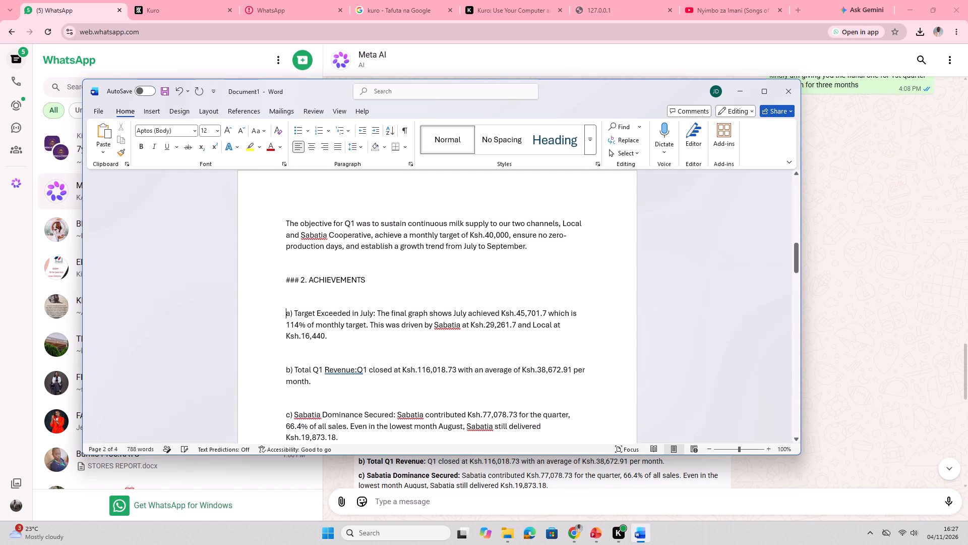
Remove the "###" marker and its following space from the "2. ACHIEVEMENTS" heading.
{"action": "scroll", "coordinate": [293, 326], "scroll_direction": "up", "scroll_amount": 1}
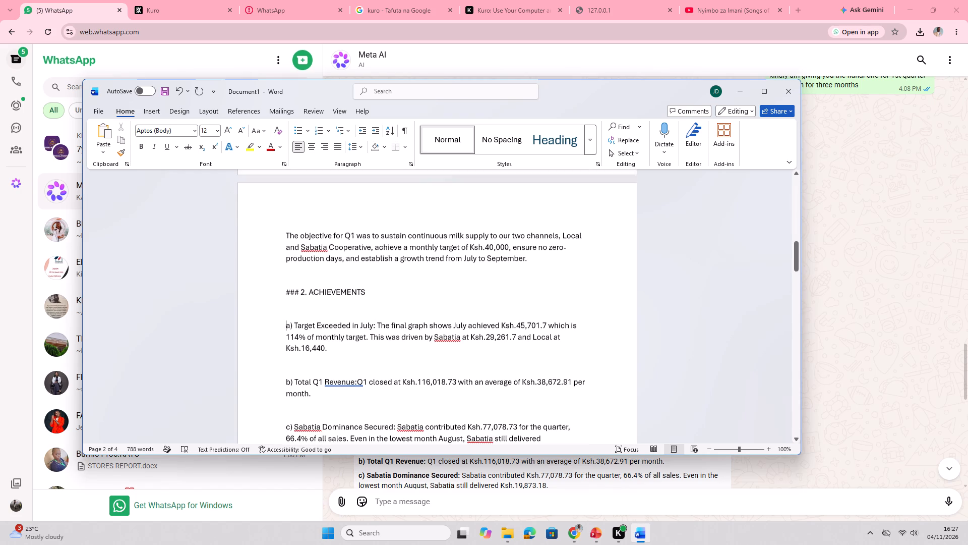
{"action": "scroll", "coordinate": [293, 326], "scroll_direction": "up", "scroll_amount": 1}
{"action": "left_click", "coordinate": [300, 329]}
{"action": "key", "text": "BackSpace"}
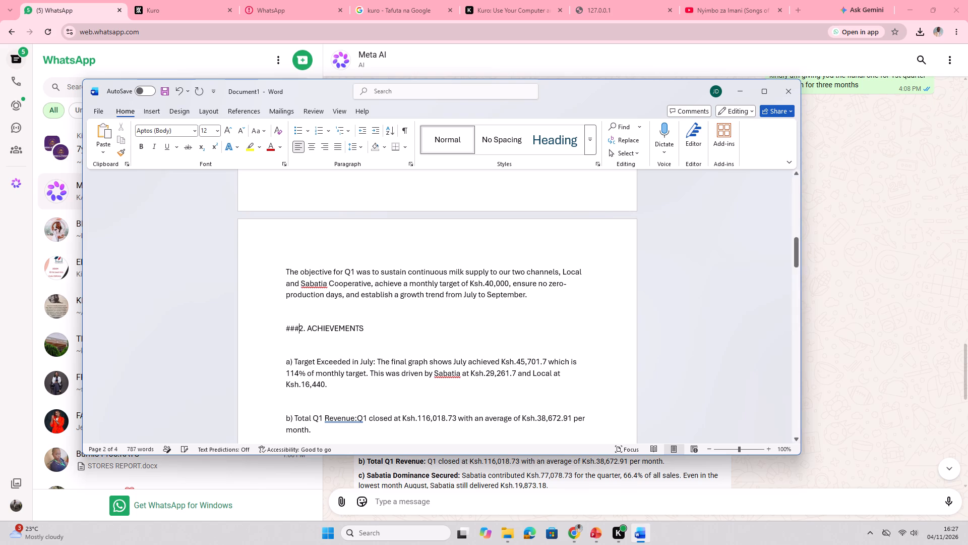
{"action": "key", "text": "BackSpace"}
{"action": "key", "text": "BackSpace"}
{"action": "key", "text": "BackSpace"}
Remove the "###" marker from the "1. SALES OBJECTIVE" heading.
{"action": "scroll", "coordinate": [403, 303], "scroll_direction": "down", "scroll_amount": 4}
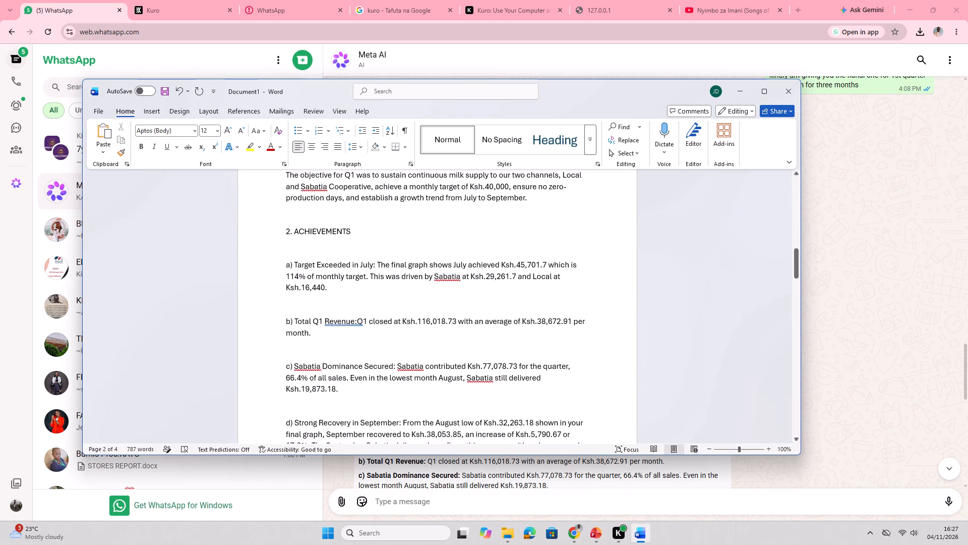
{"action": "scroll", "coordinate": [403, 303], "scroll_direction": "up", "scroll_amount": 10}
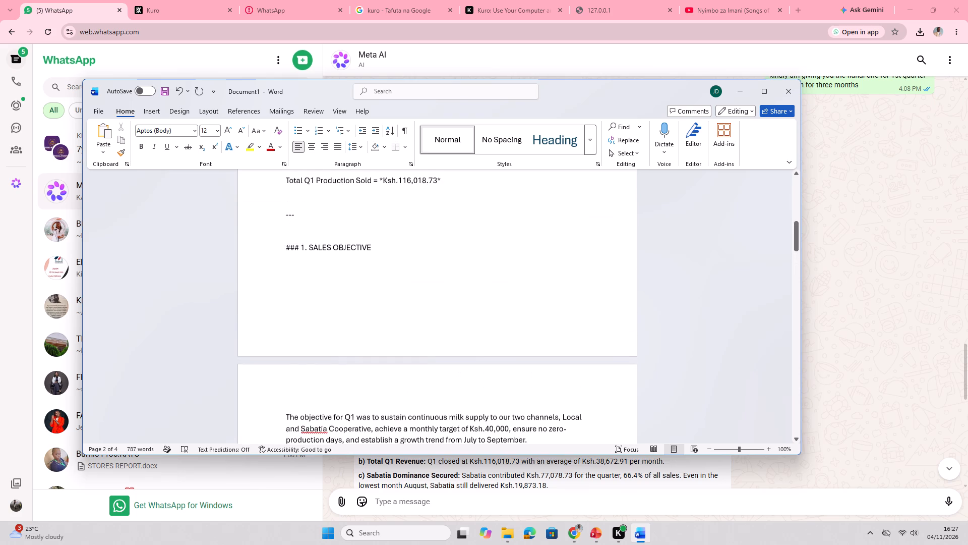
{"action": "scroll", "coordinate": [403, 303], "scroll_direction": "up", "scroll_amount": 3}
{"action": "left_click", "coordinate": [298, 320]}
{"action": "key", "text": "BackSpace"}
{"action": "key", "text": "BackSpace"}
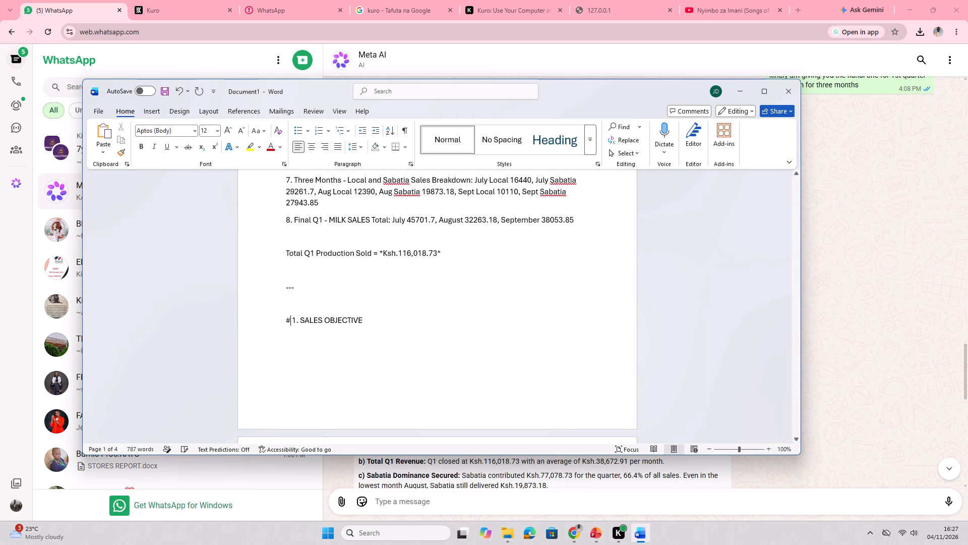
{"action": "key", "text": "BackSpace"}
Delete the "---" divider between the "Total Q1 Production Sold" line and the "1. SALES OBJECTIVE" heading.
{"action": "left_click", "coordinate": [302, 290]}
{"action": "key", "text": "BackSpace"}
{"action": "key", "text": "BackSpace"}
{"action": "key", "text": "BackSpace"}
Insert four blank lines above the "1. SALES OBJECTIVE" heading to push it onto the second page with its paragraph.
{"action": "scroll", "coordinate": [321, 301], "scroll_direction": "up", "scroll_amount": 3}
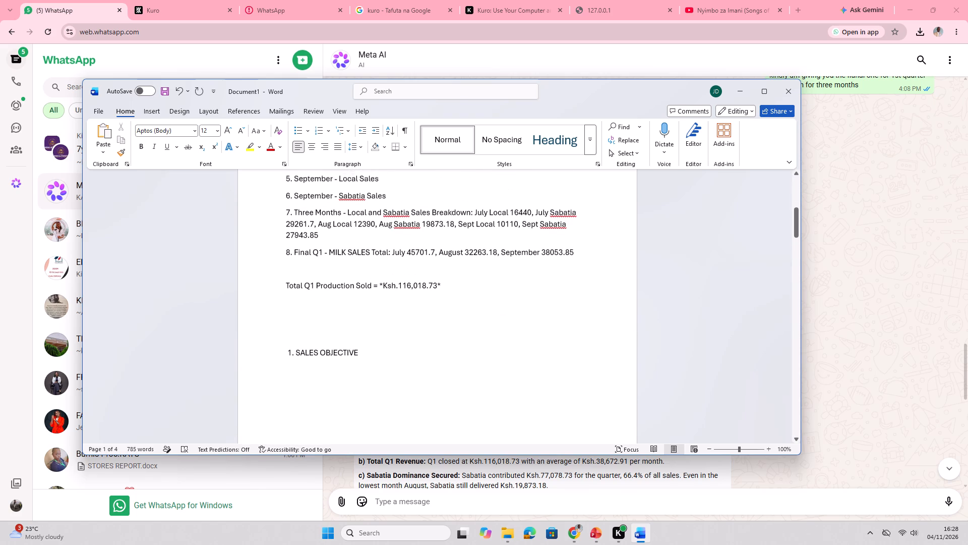
{"action": "scroll", "coordinate": [321, 301], "scroll_direction": "up", "scroll_amount": 3}
{"action": "scroll", "coordinate": [321, 301], "scroll_direction": "down", "scroll_amount": 13}
{"action": "scroll", "coordinate": [326, 303], "scroll_direction": "up", "scroll_amount": 4}
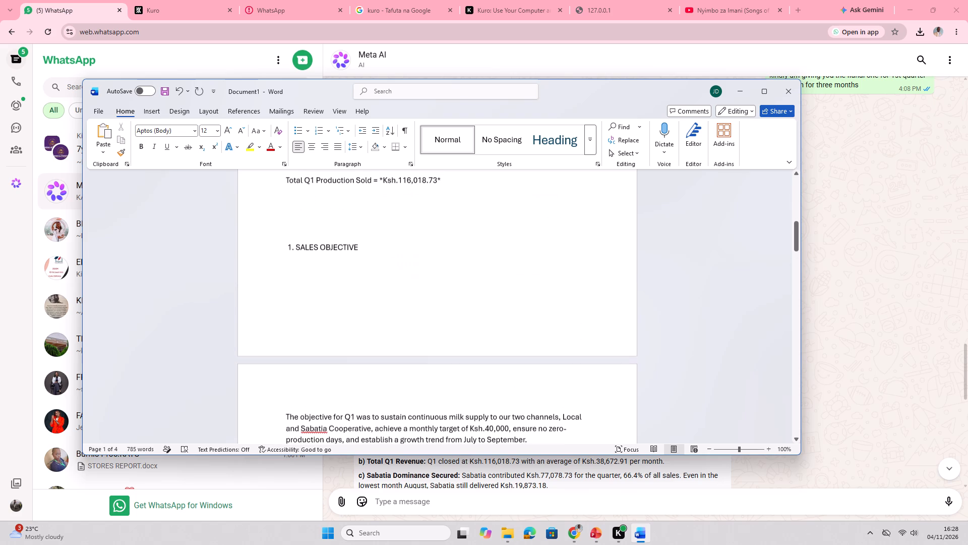
{"action": "left_click", "coordinate": [324, 224]}
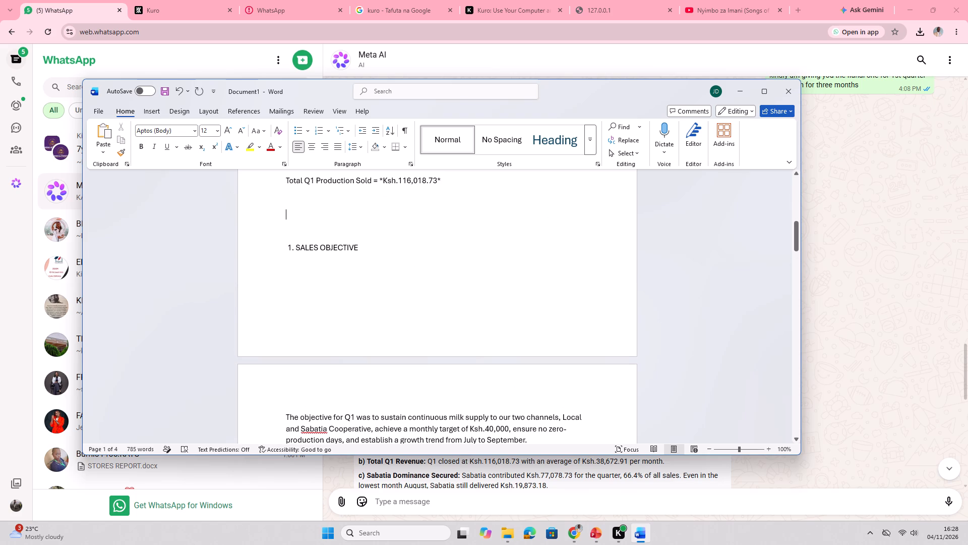
{"action": "key", "text": "Return"}
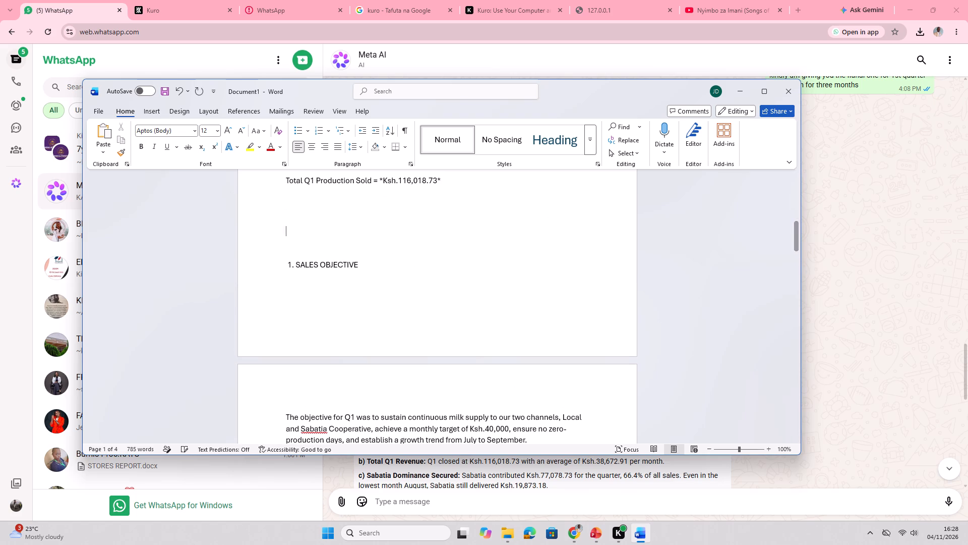
{"action": "key", "text": "Return"}
{"action": "key", "text": "Return"}
{"action": "key", "text": "Return"}
Delete the empty line between the "1. SALES OBJECTIVE" heading and its paragraph.
{"action": "scroll", "coordinate": [325, 237], "scroll_direction": "down", "scroll_amount": 3}
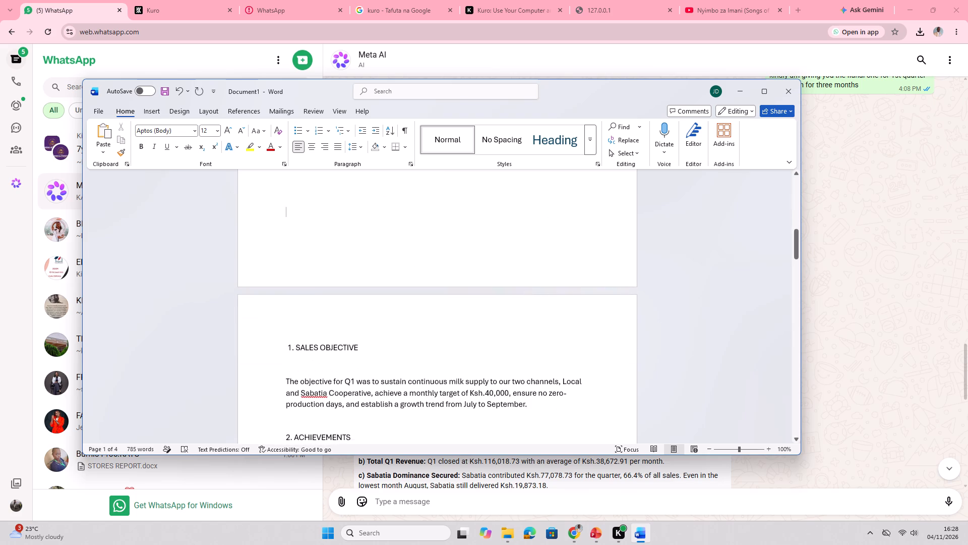
{"action": "scroll", "coordinate": [328, 269], "scroll_direction": "down", "scroll_amount": 3}
{"action": "left_click", "coordinate": [293, 293]}
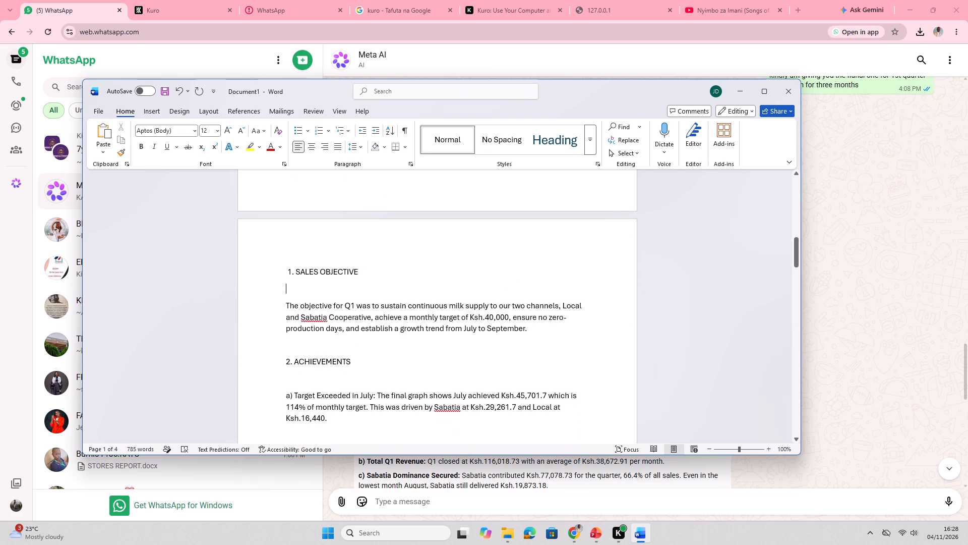
{"action": "key", "text": "BackSpace"}
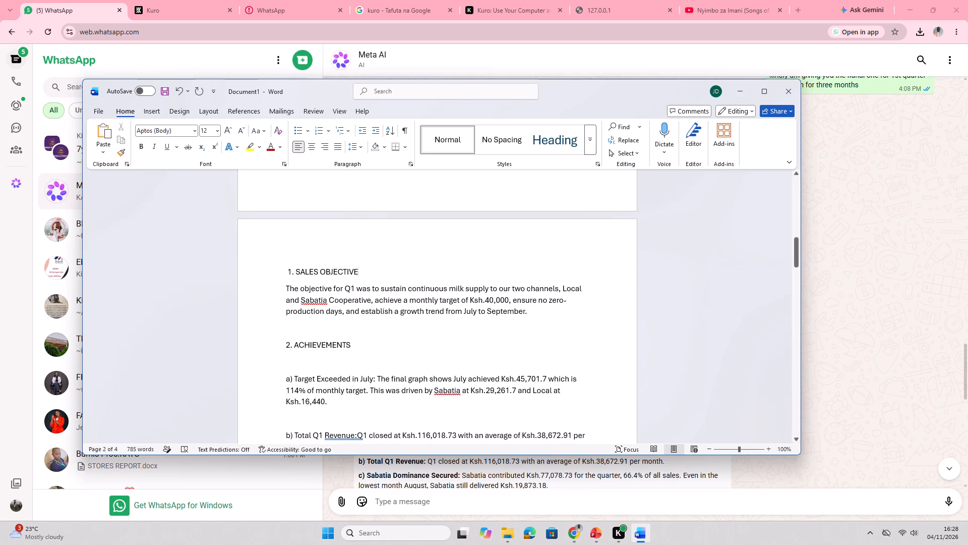
Remove the asterisk after "Ksh.116,018.73" in the "Total Q1 Production Sold" line.
{"action": "scroll", "coordinate": [309, 291], "scroll_direction": "up", "scroll_amount": 12}
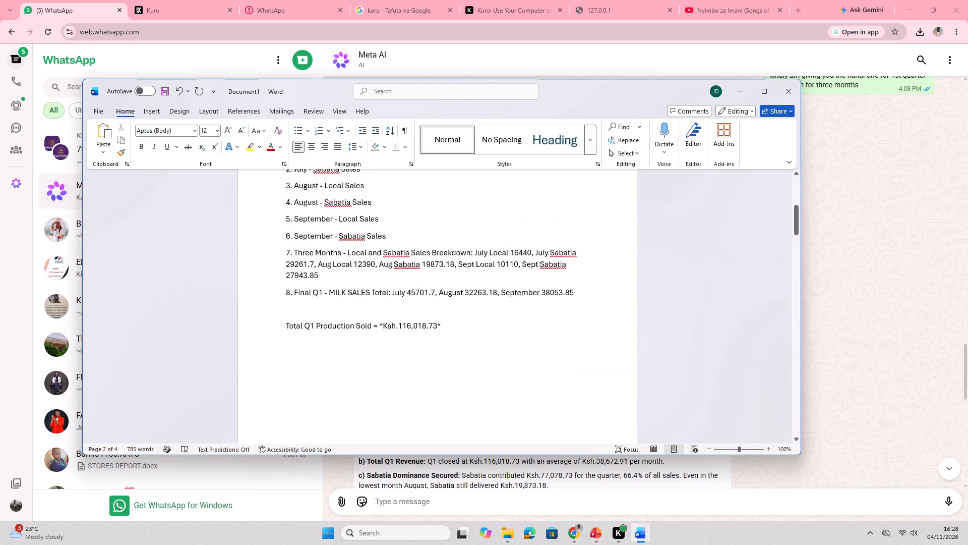
{"action": "left_click", "coordinate": [441, 326]}
{"action": "key", "text": "BackSpace"}
Remove the asterisks around the "Summary of all graphs received:" line.
{"action": "scroll", "coordinate": [364, 285], "scroll_direction": "up", "scroll_amount": 2}
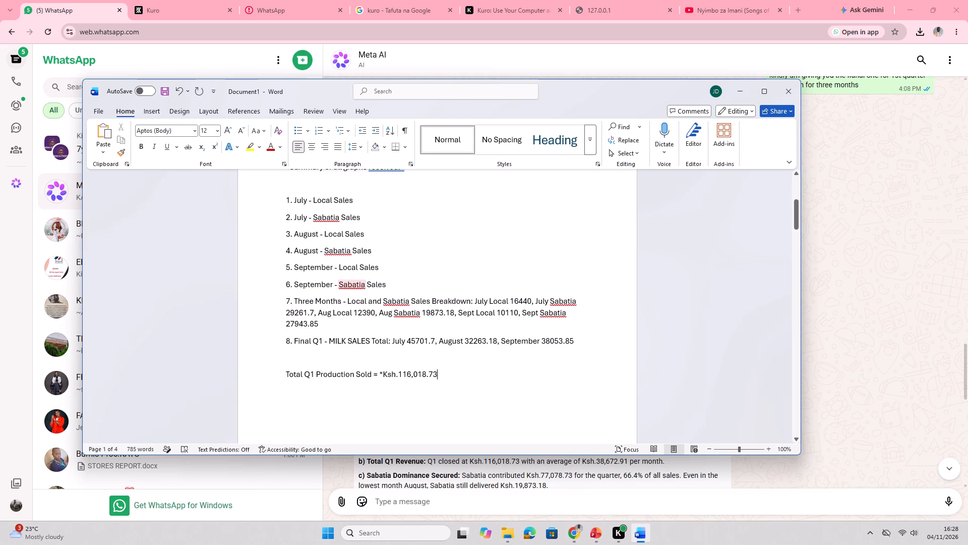
{"action": "scroll", "coordinate": [365, 285], "scroll_direction": "up", "scroll_amount": 3}
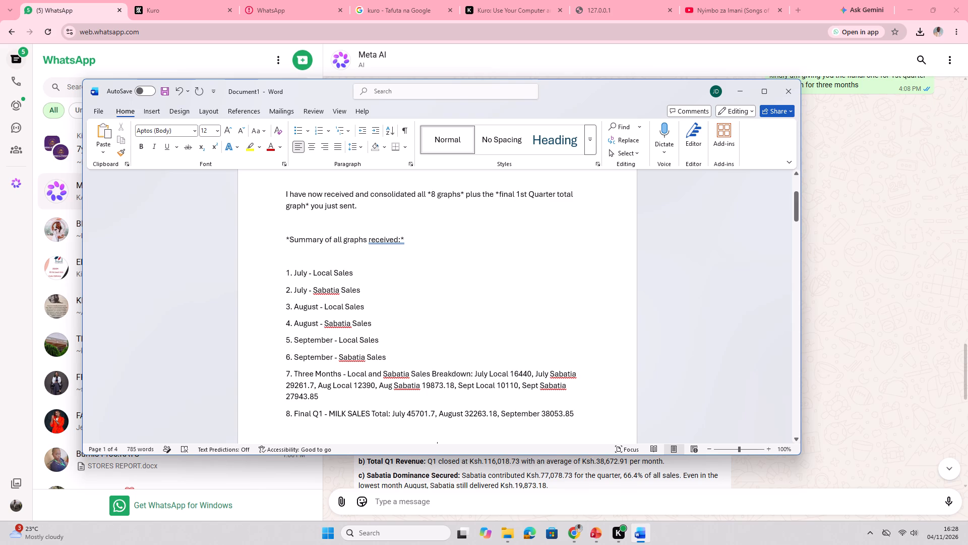
{"action": "left_click", "coordinate": [406, 240]}
{"action": "key", "text": "BackSpace"}
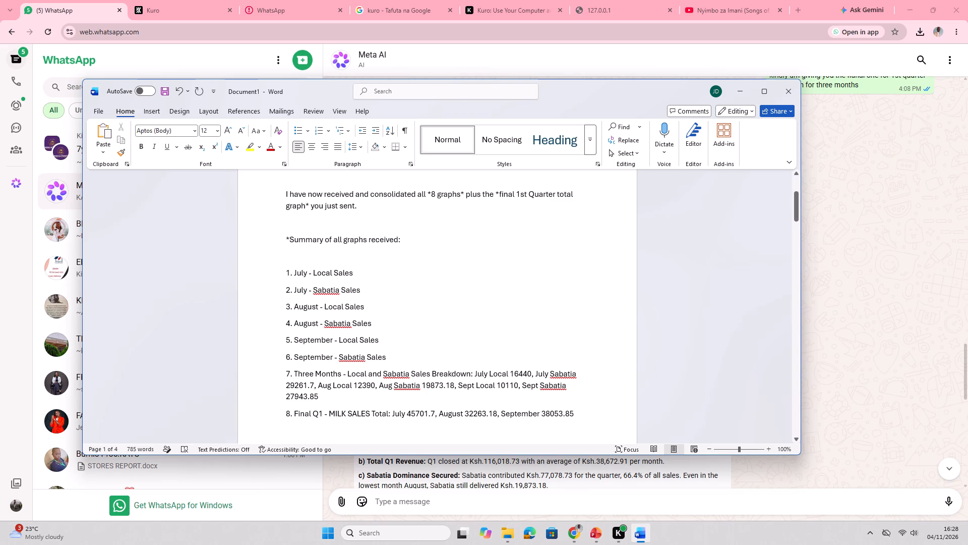
{"action": "left_click", "coordinate": [289, 237]}
{"action": "key", "text": "BackSpace"}
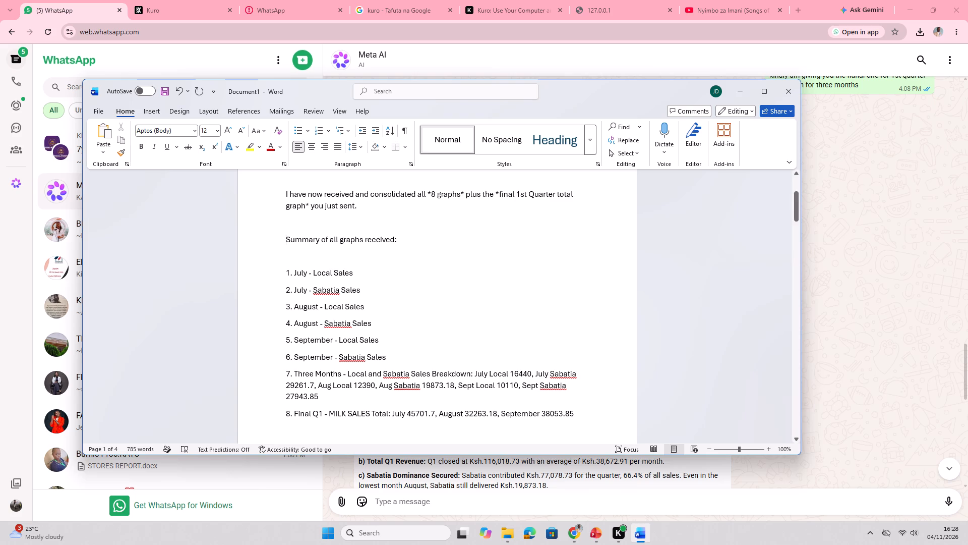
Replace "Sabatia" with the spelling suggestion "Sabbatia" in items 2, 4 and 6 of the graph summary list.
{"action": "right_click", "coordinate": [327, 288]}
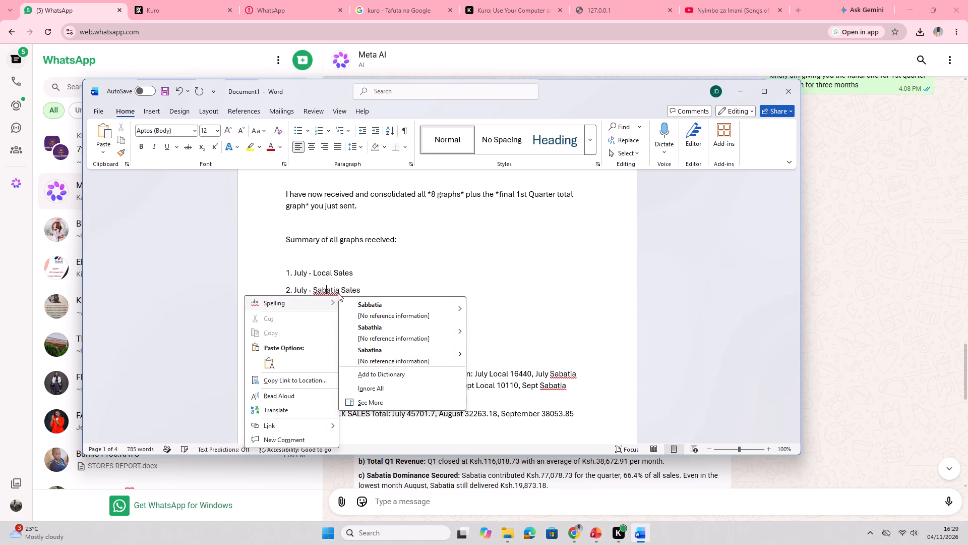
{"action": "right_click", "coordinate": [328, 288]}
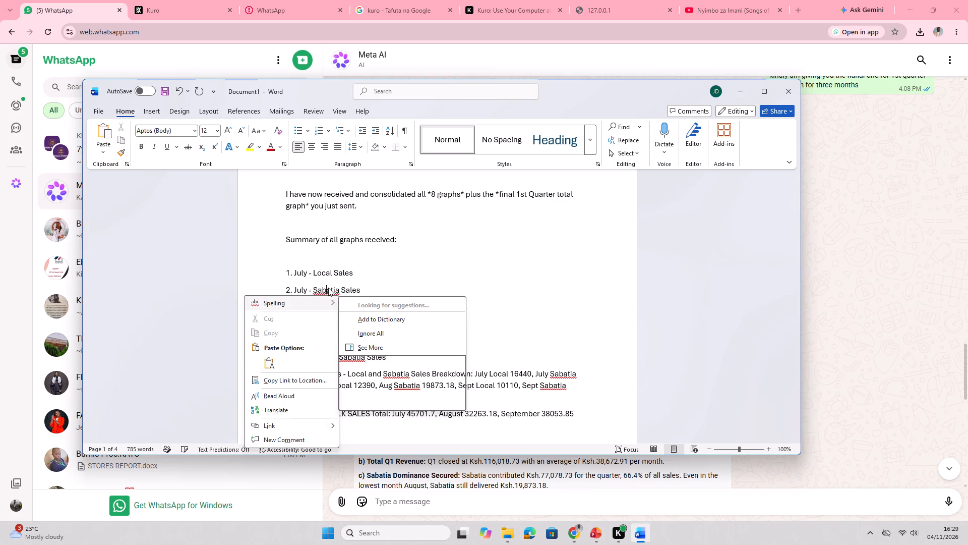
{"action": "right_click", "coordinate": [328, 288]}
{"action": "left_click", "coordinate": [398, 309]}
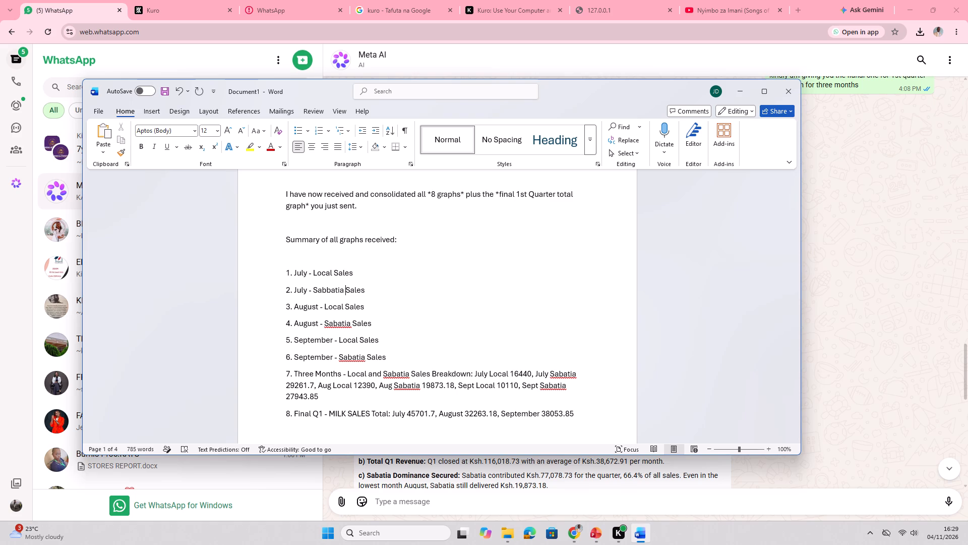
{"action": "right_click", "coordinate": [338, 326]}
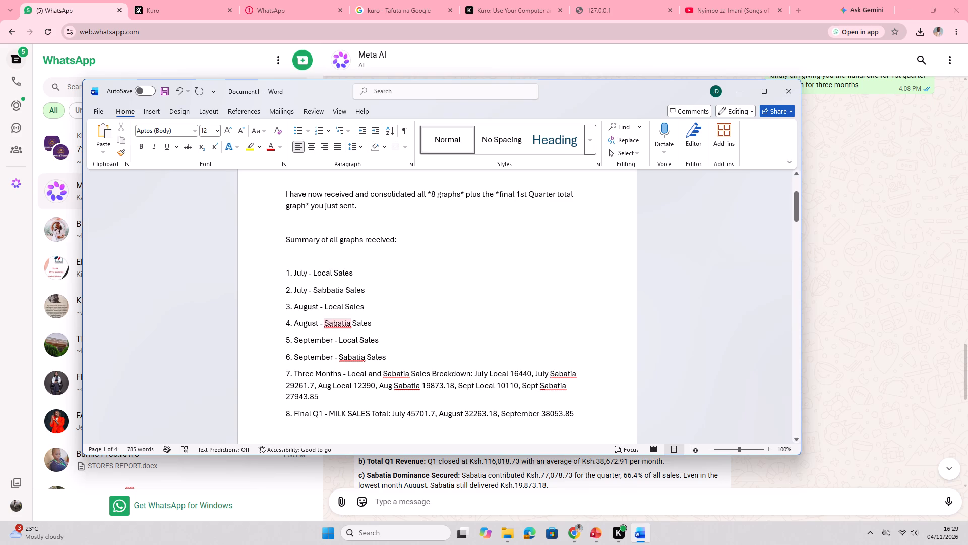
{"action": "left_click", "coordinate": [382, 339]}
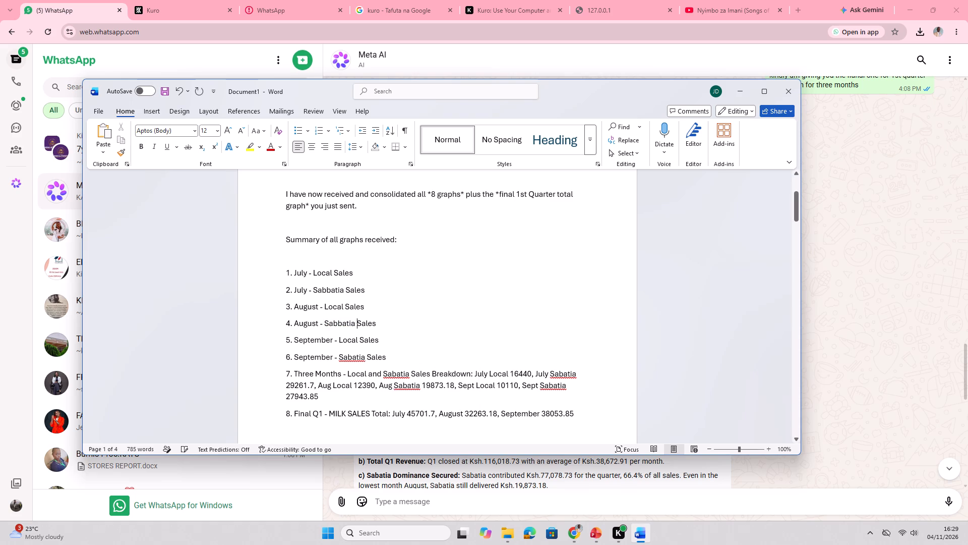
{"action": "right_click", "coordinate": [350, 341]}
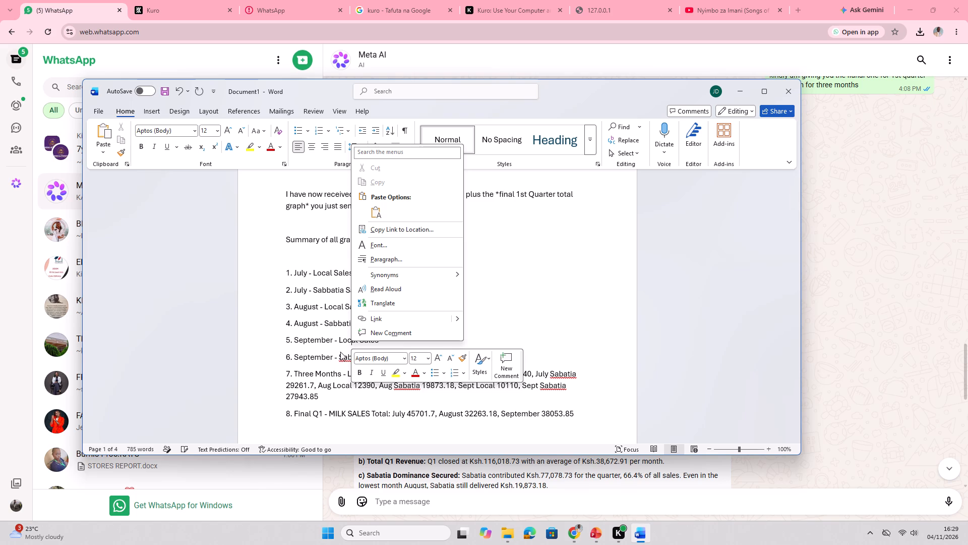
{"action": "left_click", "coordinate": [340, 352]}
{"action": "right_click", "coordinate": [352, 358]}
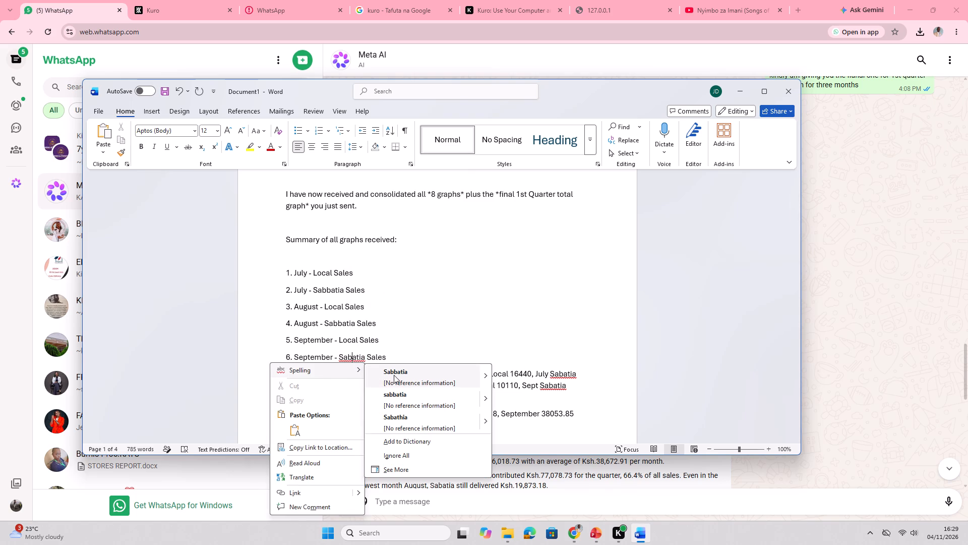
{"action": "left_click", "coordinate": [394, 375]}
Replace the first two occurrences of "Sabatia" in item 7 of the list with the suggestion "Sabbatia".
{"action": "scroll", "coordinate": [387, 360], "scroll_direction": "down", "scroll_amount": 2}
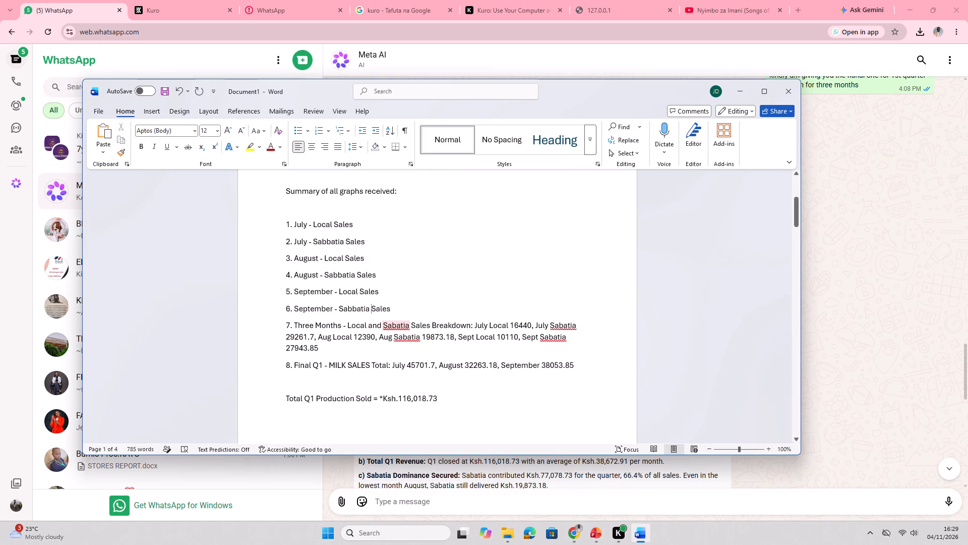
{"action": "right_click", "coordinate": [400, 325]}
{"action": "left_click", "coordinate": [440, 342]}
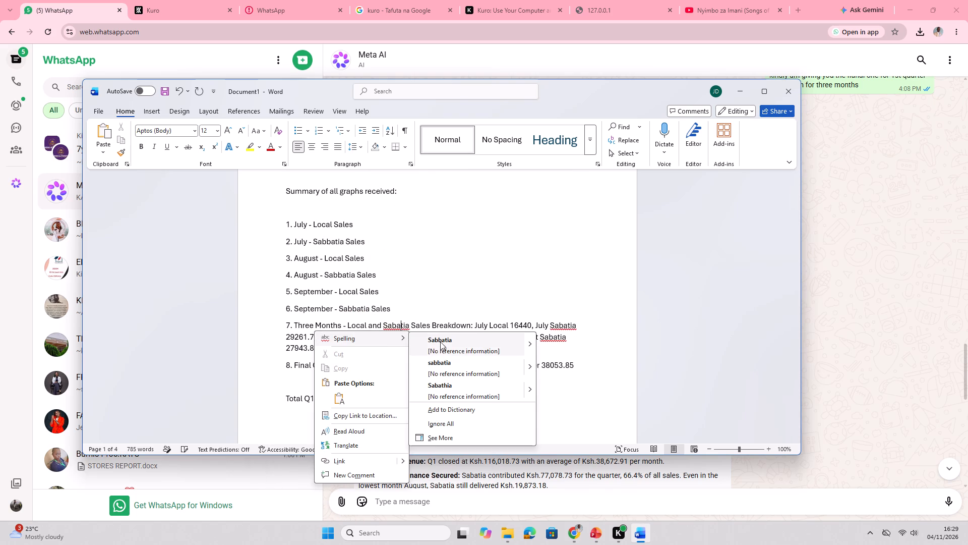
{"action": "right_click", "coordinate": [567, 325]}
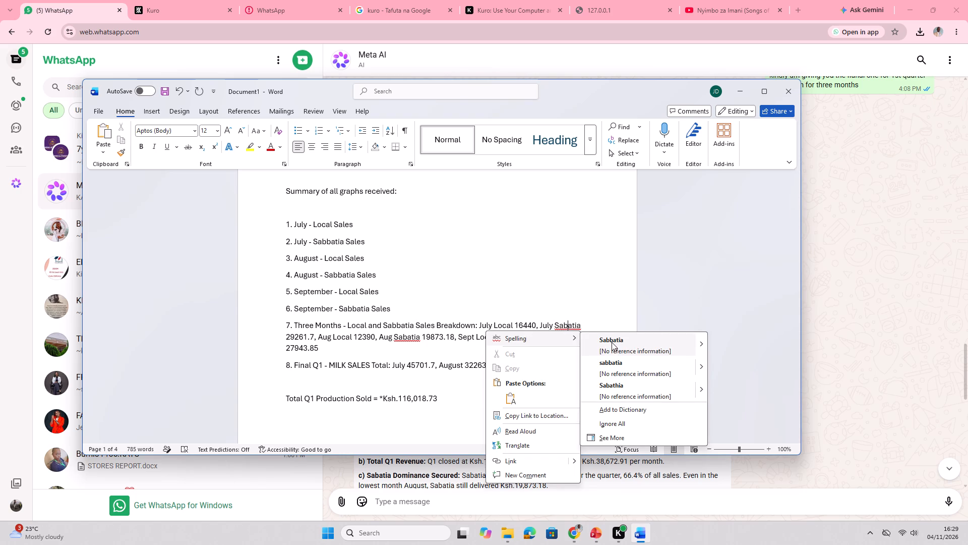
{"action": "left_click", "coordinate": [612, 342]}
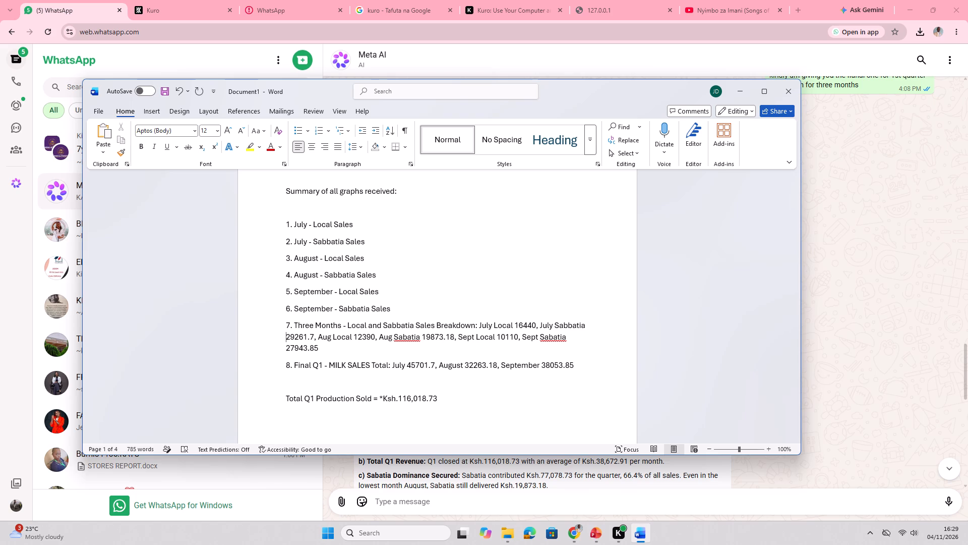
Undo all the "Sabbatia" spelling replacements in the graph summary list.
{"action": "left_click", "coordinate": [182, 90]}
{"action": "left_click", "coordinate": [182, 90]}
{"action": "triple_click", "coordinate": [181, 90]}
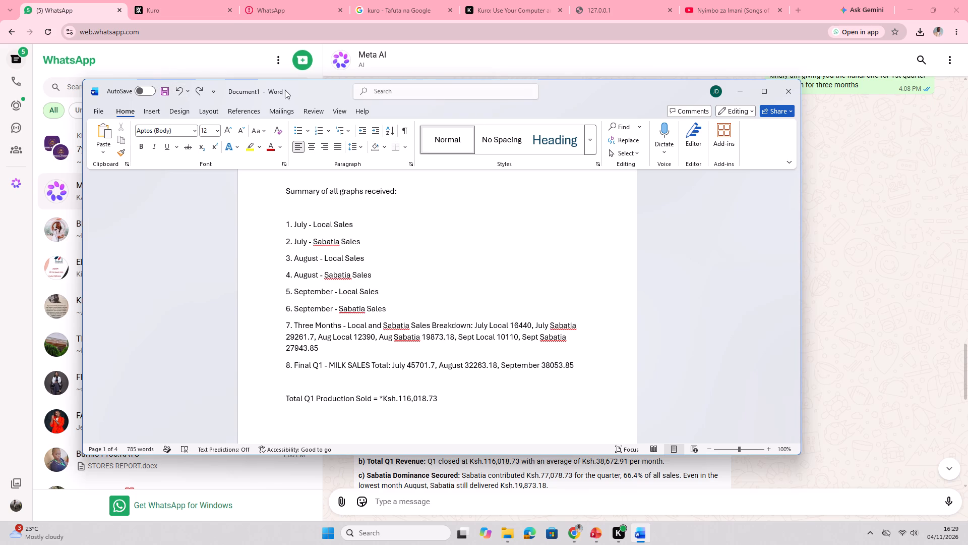
Reword the heading line above the numbered graph list as "Summary of all Graphs", without the colon.
{"action": "scroll", "coordinate": [434, 233], "scroll_direction": "up", "scroll_amount": 1}
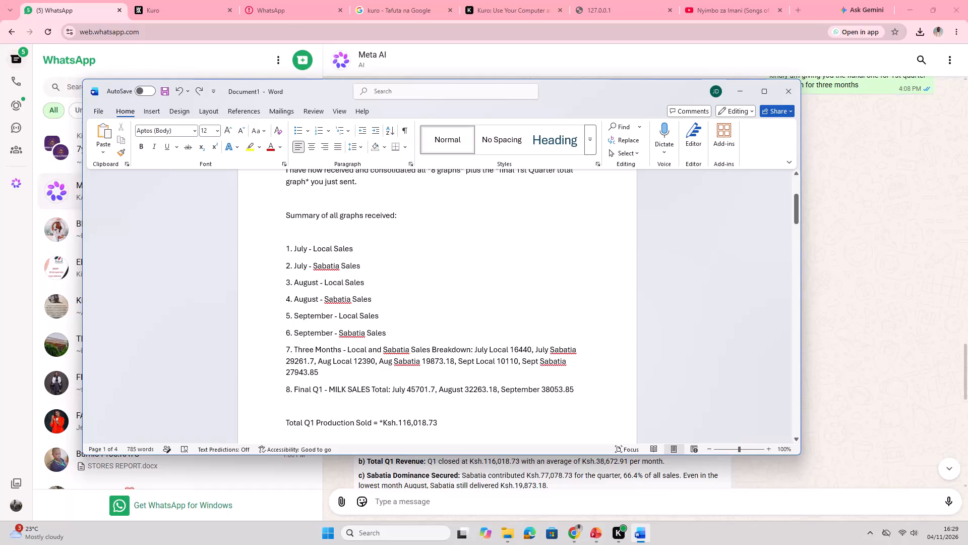
{"action": "left_click", "coordinate": [399, 215]}
{"action": "key", "text": "BackSpace"}
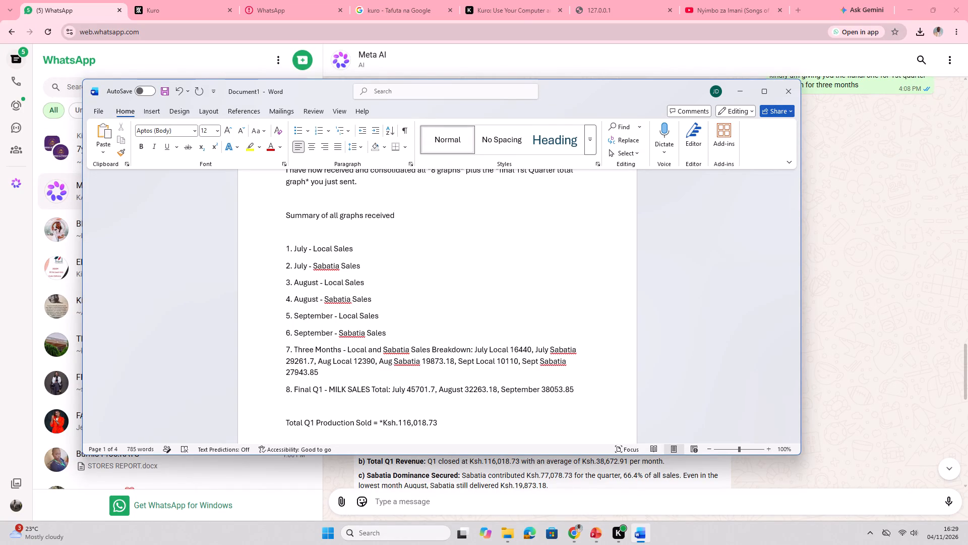
{"action": "key", "text": "BackSpace"}
{"action": "key", "text": "BackSpace"}
{"action": "key", "text": "BackSpace"}
{"action": "key", "text": "BackSpace"}
{"action": "key", "text": "BackSpace"}
{"action": "key", "text": "BackSpace"}
{"action": "key", "text": "BackSpace"}
{"action": "key", "text": "BackSpace"}
{"action": "key", "text": "BackSpace"}
{"action": "key", "text": "BackSpace"}
{"action": "key", "text": "BackSpace"}
{"action": "key", "text": "BackSpace"}
{"action": "key", "text": "BackSpace"}
{"action": "key", "text": "BackSpace"}
{"action": "key", "text": "BackSpace"}
{"action": "key", "text": "BackSpace"}
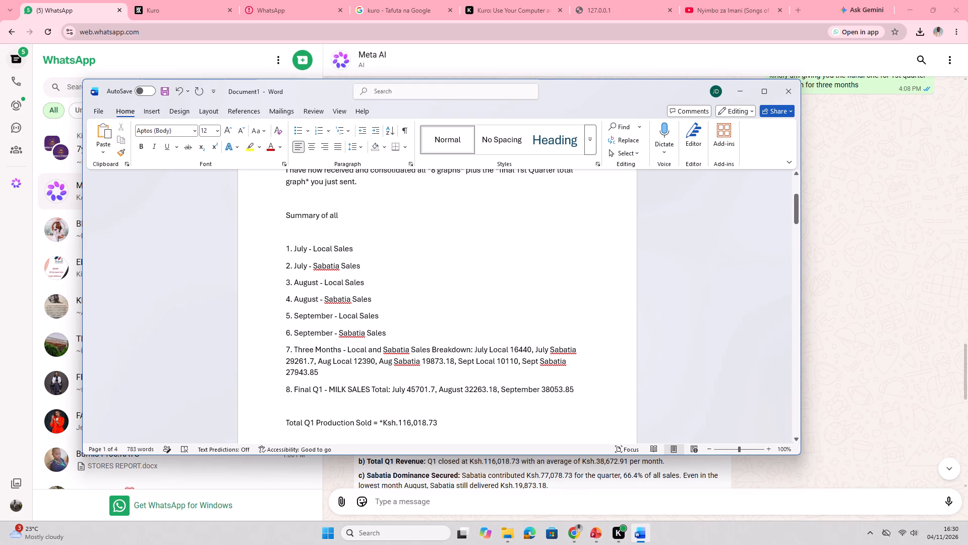
{"action": "key", "text": "space"}
{"action": "key", "text": "g"}
{"action": "key", "text": "r"}
{"action": "key", "text": "a"}
{"action": "key", "text": "p"}
{"action": "type", "text": "hs"}
Delete the chat-style introductory sentence beginning "I have now received and consolidated", plus the closing asterisk of the "For:" line above it.
{"action": "scroll", "coordinate": [410, 217], "scroll_direction": "up", "scroll_amount": 3}
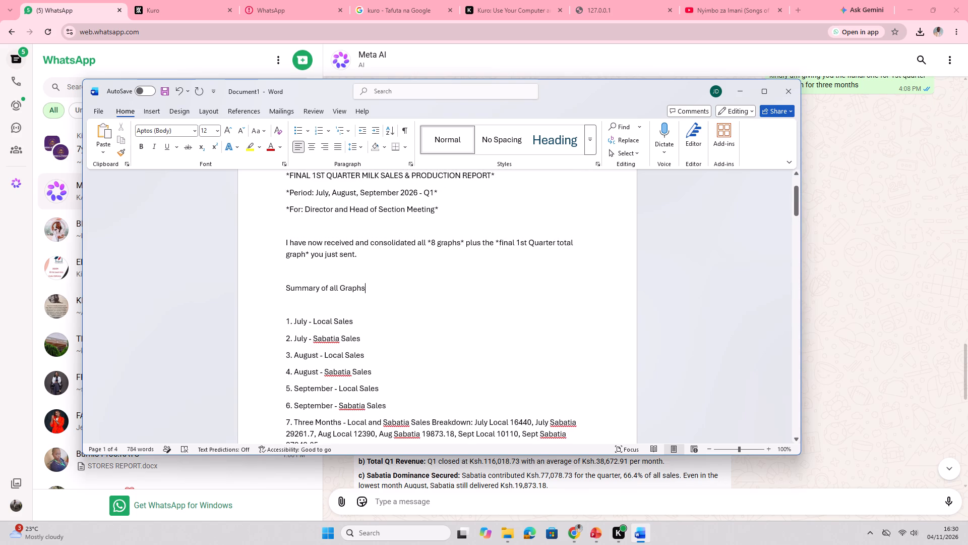
{"action": "scroll", "coordinate": [367, 258], "scroll_direction": "up", "scroll_amount": 2}
{"action": "left_click", "coordinate": [371, 304]}
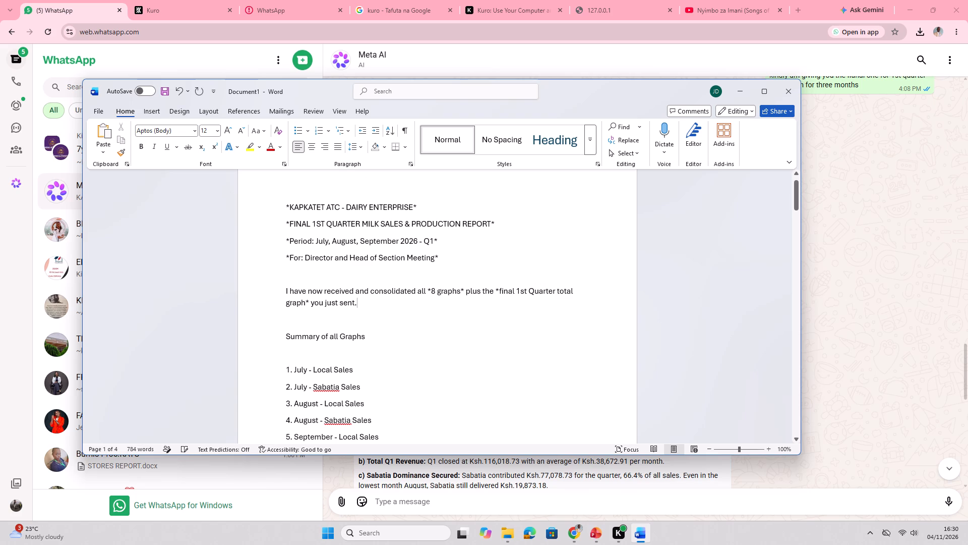
{"action": "key", "text": "BackSpace"}
{"action": "key", "text": "BackSpace"}
{"action": "key", "text": "BackSpace"}
{"action": "key", "text": "BackSpace"}
{"action": "key", "text": "BackSpace"}
{"action": "key", "text": "BackSpace"}
{"action": "key", "text": "BackSpace"}
{"action": "key", "text": "BackSpace"}
{"action": "key", "text": "BackSpace"}
{"action": "key", "text": "BackSpace"}
{"action": "key", "text": "BackSpace"}
{"action": "key", "text": "BackSpace"}
{"action": "key", "text": "BackSpace"}
{"action": "key", "text": "BackSpace"}
{"action": "key", "text": "BackSpace"}
{"action": "key", "text": "BackSpace"}
{"action": "key", "text": "BackSpace"}
{"action": "key", "text": "BackSpace"}
{"action": "key", "text": "BackSpace"}
{"action": "key", "text": "BackSpace"}
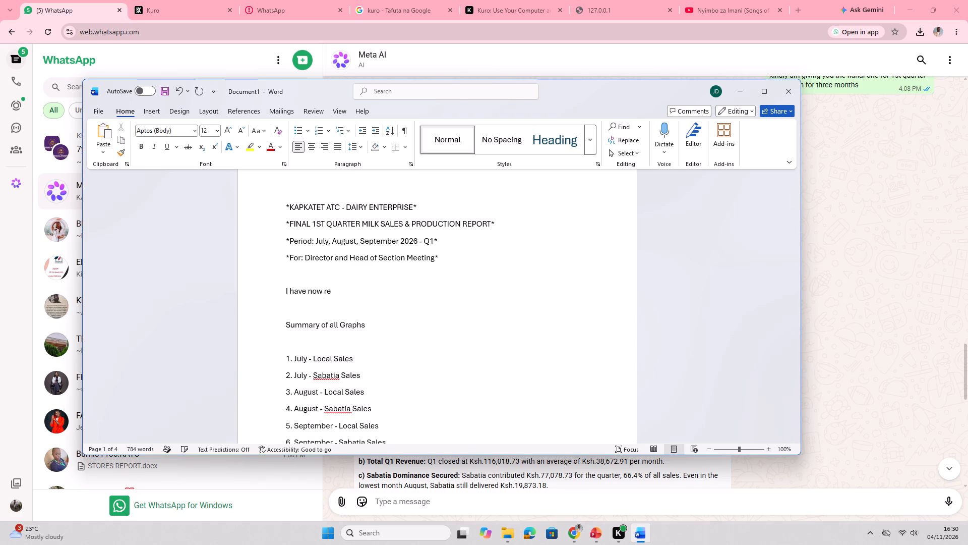
{"action": "key", "text": "BackSpace"}
{"action": "key", "text": "BackSpace"}
{"action": "key", "text": "BackSpace"}
{"action": "key", "text": "BackSpace"}
{"action": "key", "text": "BackSpace"}
{"action": "key", "text": "BackSpace"}
{"action": "key", "text": "BackSpace"}
{"action": "key", "text": "BackSpace"}
{"action": "key", "text": "BackSpace"}
{"action": "key", "text": "BackSpace"}
{"action": "key", "text": "BackSpace"}
{"action": "key", "text": "BackSpace"}
{"action": "key", "text": "BackSpace"}
{"action": "key", "text": "BackSpace"}
{"action": "key", "text": "BackSpace"}
{"action": "key", "text": "BackSpace"}
{"action": "key", "text": "BackSpace"}
{"action": "key", "text": "BackSpace"}
{"action": "key", "text": "BackSpace"}
{"action": "key", "text": "BackSpace"}
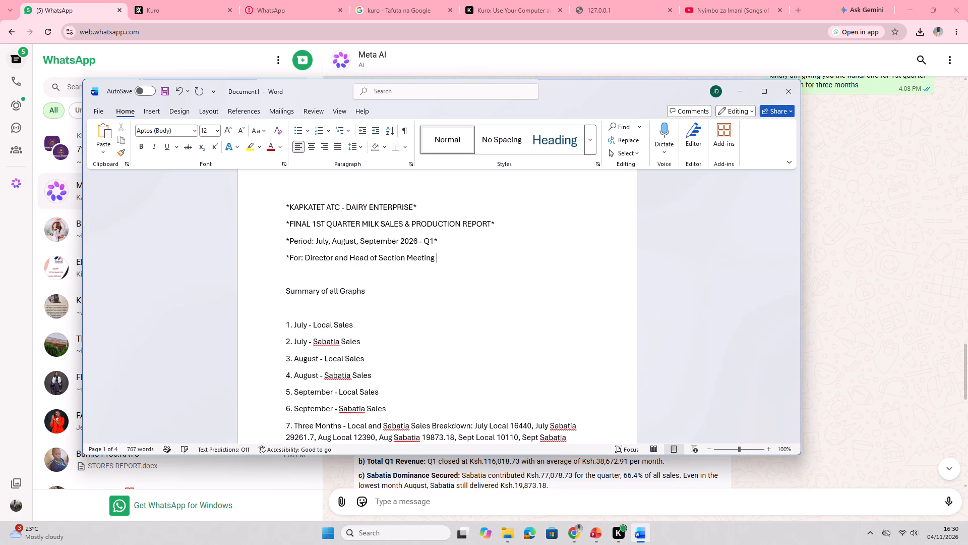
Delete the "For:" and "Period:" lines and the closing asterisk of the report title line above them.
{"action": "key", "text": "BackSpace"}
{"action": "key", "text": "BackSpace"}
{"action": "key", "text": "BackSpace"}
{"action": "key", "text": "BackSpace"}
{"action": "key", "text": "BackSpace"}
{"action": "key", "text": "BackSpace"}
{"action": "key", "text": "BackSpace"}
{"action": "key", "text": "BackSpace"}
{"action": "key", "text": "BackSpace"}
{"action": "key", "text": "BackSpace"}
{"action": "key", "text": "BackSpace"}
{"action": "key", "text": "BackSpace"}
{"action": "key", "text": "BackSpace"}
{"action": "key", "text": "BackSpace"}
{"action": "key", "text": "BackSpace"}
{"action": "key", "text": "BackSpace"}
{"action": "key", "text": "BackSpace"}
{"action": "key", "text": "BackSpace"}
{"action": "key", "text": "BackSpace"}
{"action": "key", "text": "BackSpace"}
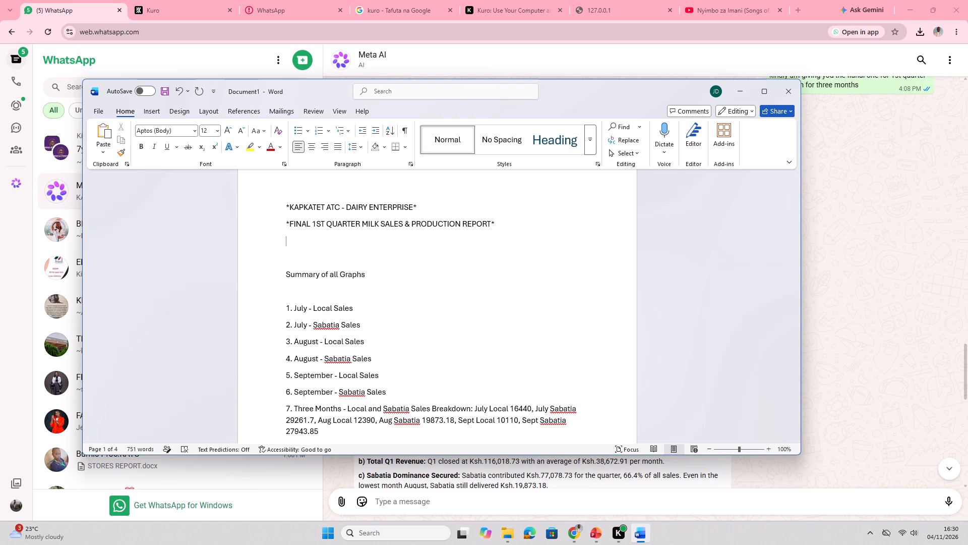
{"action": "key", "text": "BackSpace"}
{"action": "key", "text": "BackSpace"}
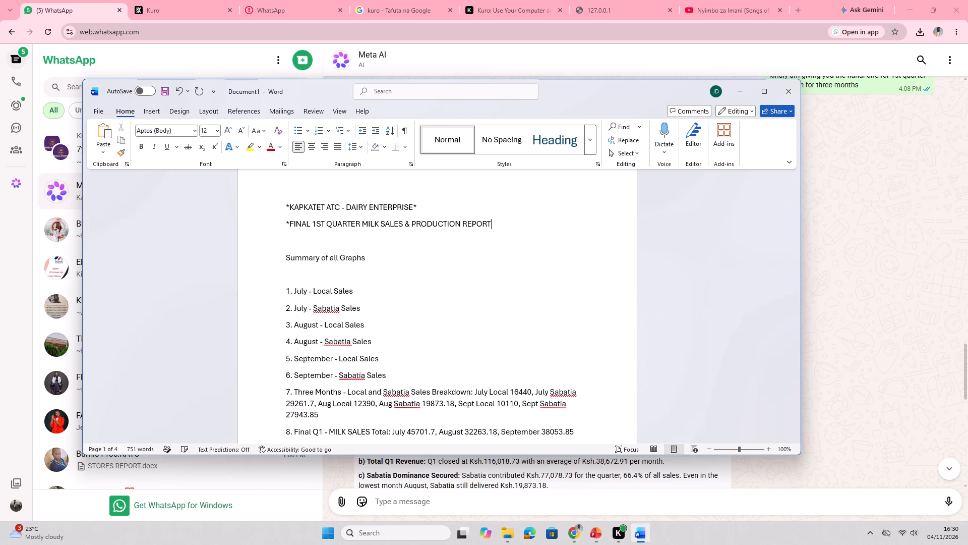
Remove the leading asterisk and the words "FINAL 1ST" from the title line, leaving "QUARTER MILK SALES & PRODUCTION REPORT".
{"action": "left_click", "coordinate": [312, 225]}
{"action": "key", "text": "BackSpace"}
{"action": "key", "text": "BackSpace"}
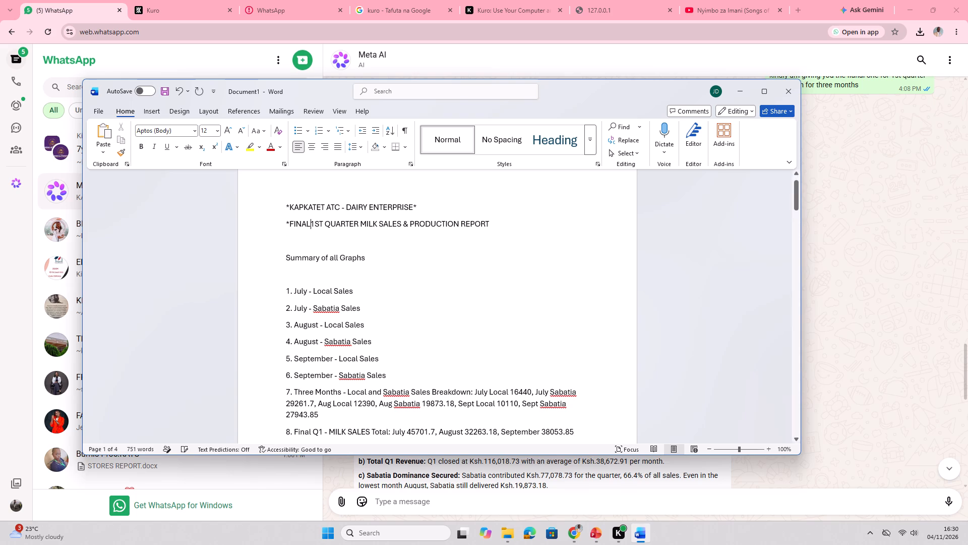
{"action": "key", "text": "BackSpace"}
{"action": "key", "text": "BackSpace"}
{"action": "key", "text": "BackSpace"}
{"action": "key", "text": "BackSpace"}
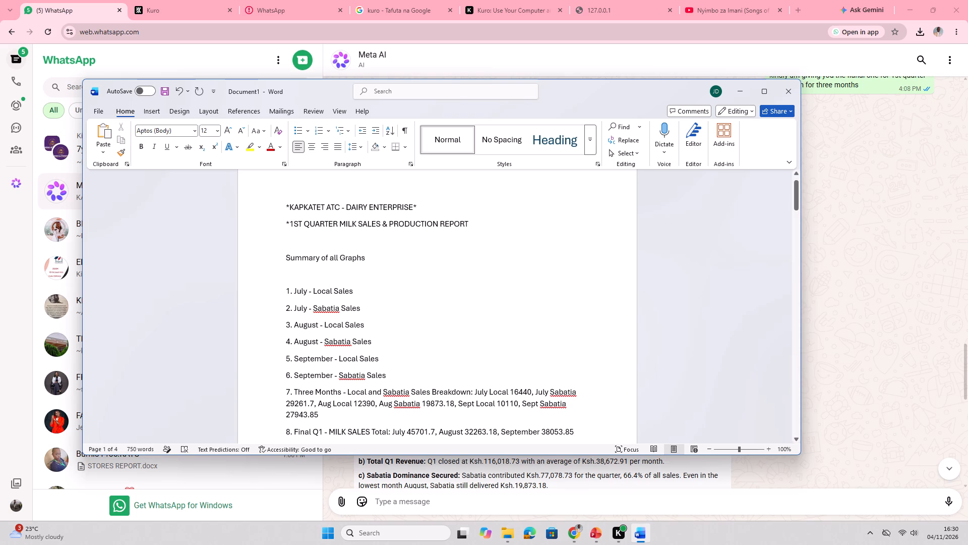
{"action": "left_click", "coordinate": [301, 225]}
{"action": "key", "text": "BackSpace"}
{"action": "key", "text": "BackSpace"}
{"action": "key", "text": "BackSpace"}
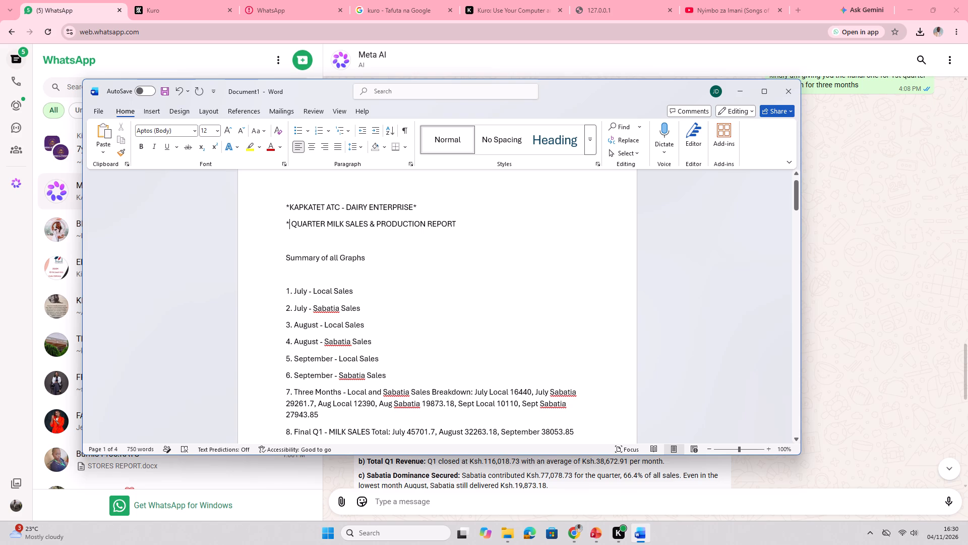
{"action": "key", "text": "BackSpace"}
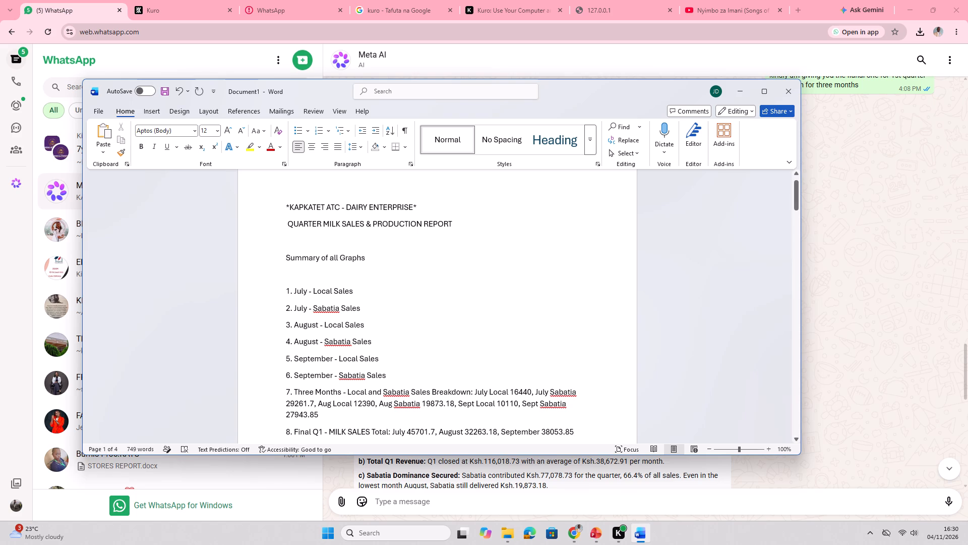
Delete the text of the "KAPKATET ATC - DAIRY ENTERPRISE" line, including its asterisks, at the top of the document.
{"action": "left_click", "coordinate": [418, 207]}
{"action": "key", "text": "BackSpace"}
{"action": "key", "text": "BackSpace"}
{"action": "key", "text": "BackSpace"}
{"action": "key", "text": "BackSpace"}
{"action": "key", "text": "BackSpace"}
{"action": "key", "text": "BackSpace"}
{"action": "key", "text": "BackSpace"}
{"action": "key", "text": "BackSpace"}
{"action": "key", "text": "BackSpace"}
{"action": "key", "text": "BackSpace"}
{"action": "key", "text": "BackSpace"}
{"action": "key", "text": "BackSpace"}
{"action": "key", "text": "BackSpace"}
{"action": "key", "text": "BackSpace"}
{"action": "key", "text": "BackSpace"}
{"action": "key", "text": "BackSpace"}
{"action": "key", "text": "BackSpace"}
{"action": "key", "text": "BackSpace"}
{"action": "key", "text": "BackSpace"}
{"action": "key", "text": "BackSpace"}
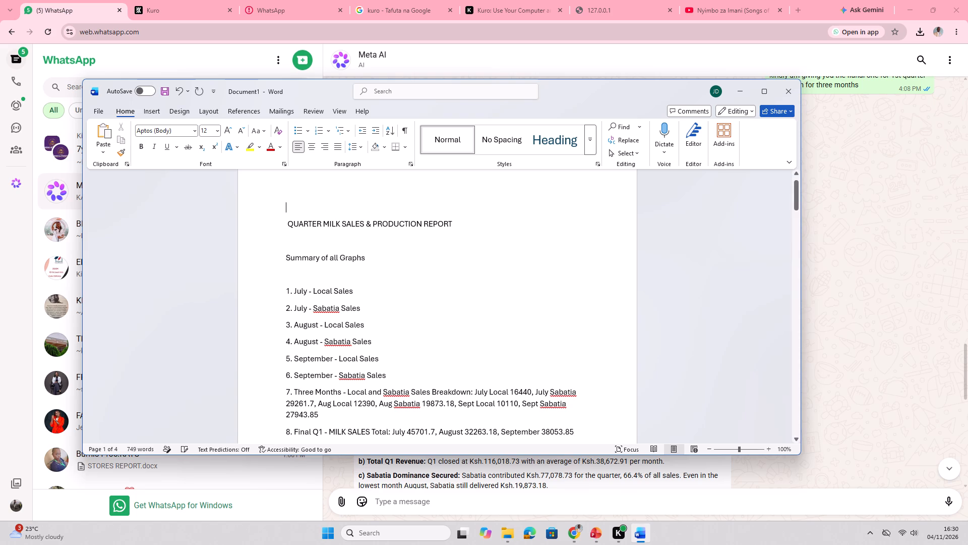
Remove the extra blank lines above the "1. SALES OBJECTIVE" heading, leaving one blank line below the Q1 total.
{"action": "scroll", "coordinate": [425, 215], "scroll_direction": "up", "scroll_amount": 3}
{"action": "scroll", "coordinate": [426, 215], "scroll_direction": "down", "scroll_amount": 4}
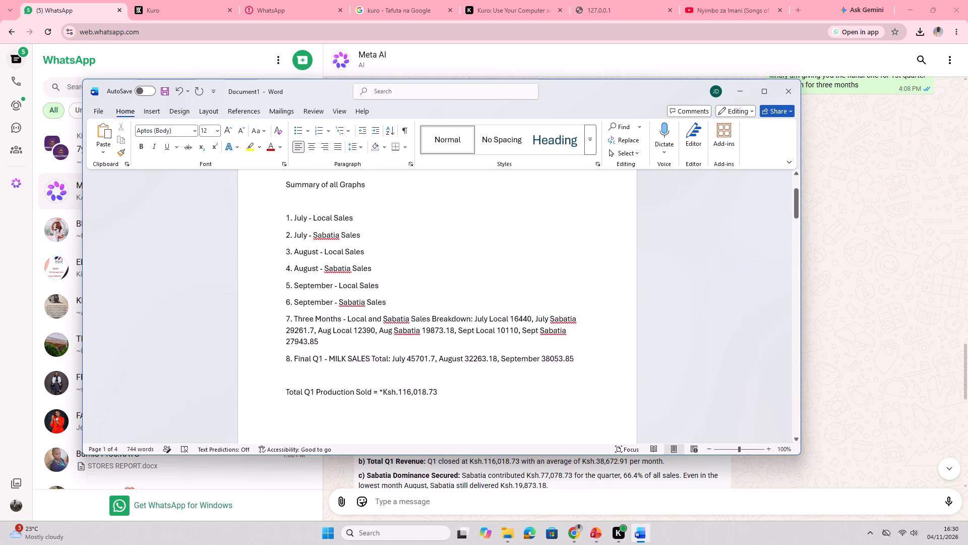
{"action": "scroll", "coordinate": [426, 215], "scroll_direction": "down", "scroll_amount": 10}
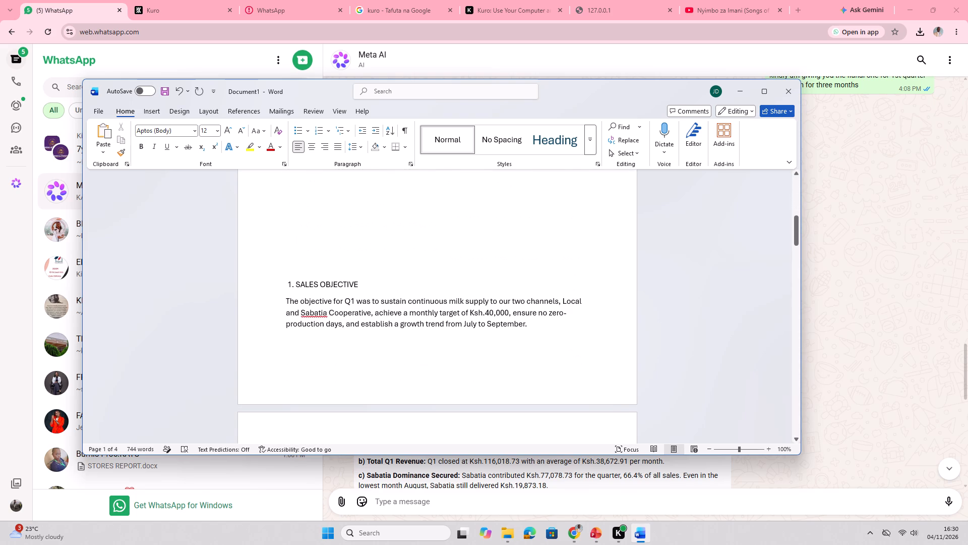
{"action": "scroll", "coordinate": [427, 223], "scroll_direction": "up", "scroll_amount": 3}
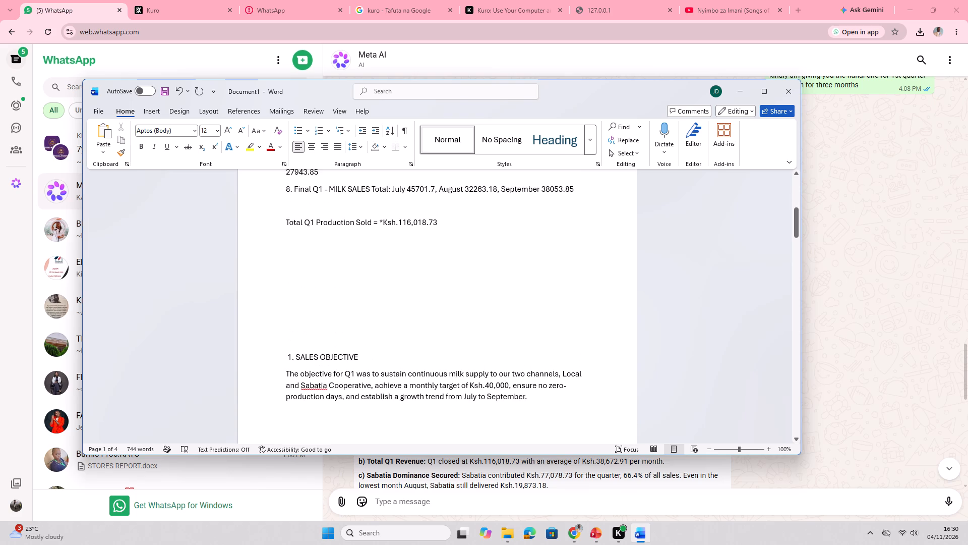
{"action": "scroll", "coordinate": [426, 224], "scroll_direction": "up", "scroll_amount": 1}
{"action": "left_click", "coordinate": [318, 359]}
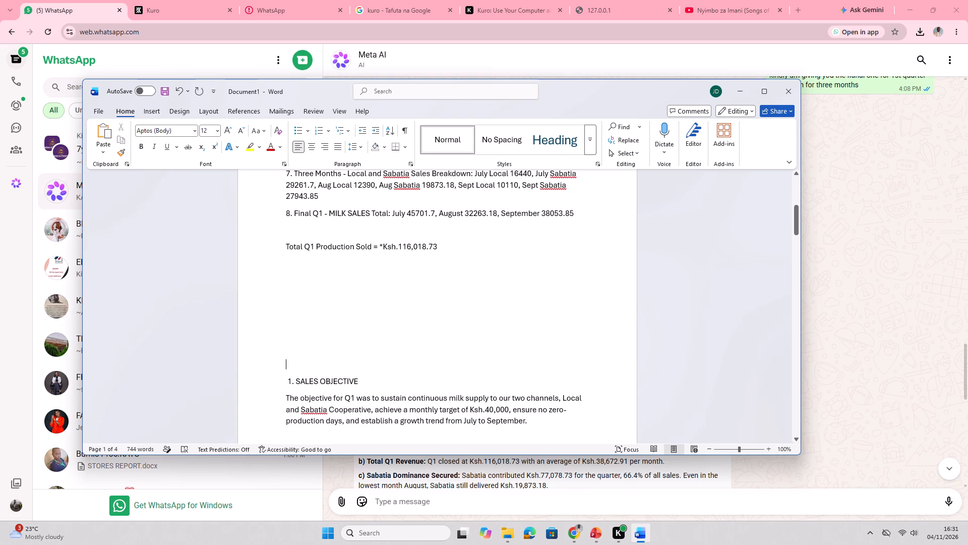
{"action": "key", "text": "BackSpace"}
{"action": "key", "text": "BackSpace"}
{"action": "key", "text": "BackSpace"}
{"action": "key", "text": "BackSpace"}
{"action": "key", "text": "BackSpace"}
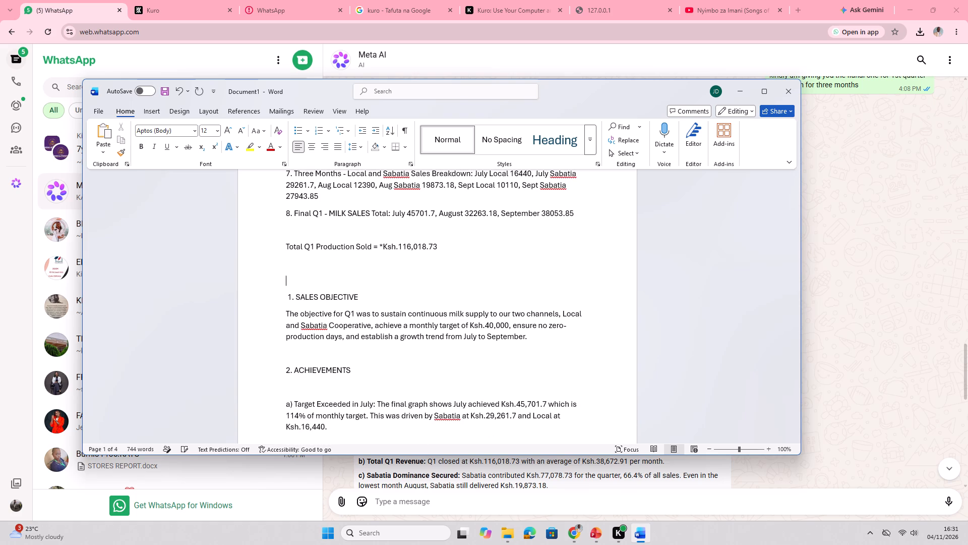
{"action": "key", "text": "BackSpace"}
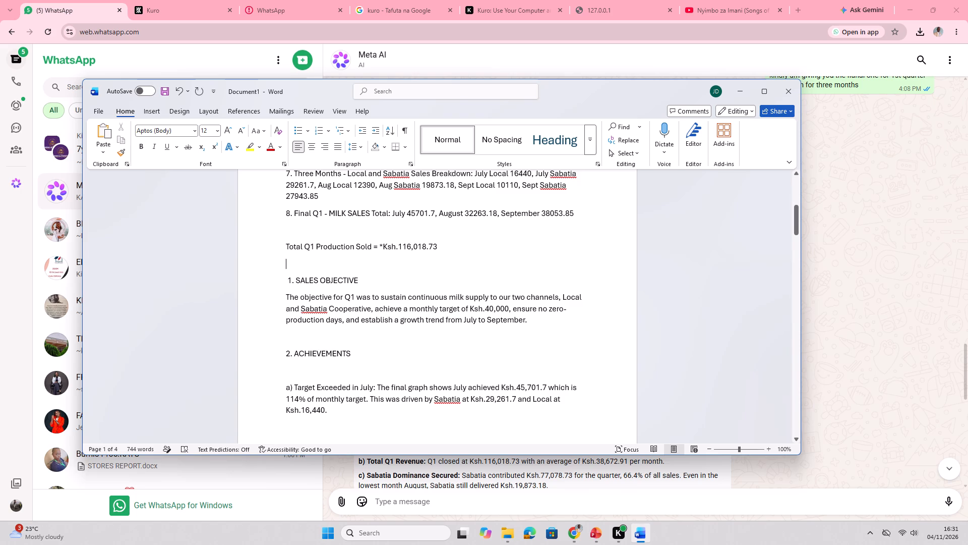
Remove the asterisk before "Ksh.116,018.73" in the Total Q1 Production Sold line.
{"action": "left_click", "coordinate": [383, 244]}
{"action": "key", "text": "BackSpace"}
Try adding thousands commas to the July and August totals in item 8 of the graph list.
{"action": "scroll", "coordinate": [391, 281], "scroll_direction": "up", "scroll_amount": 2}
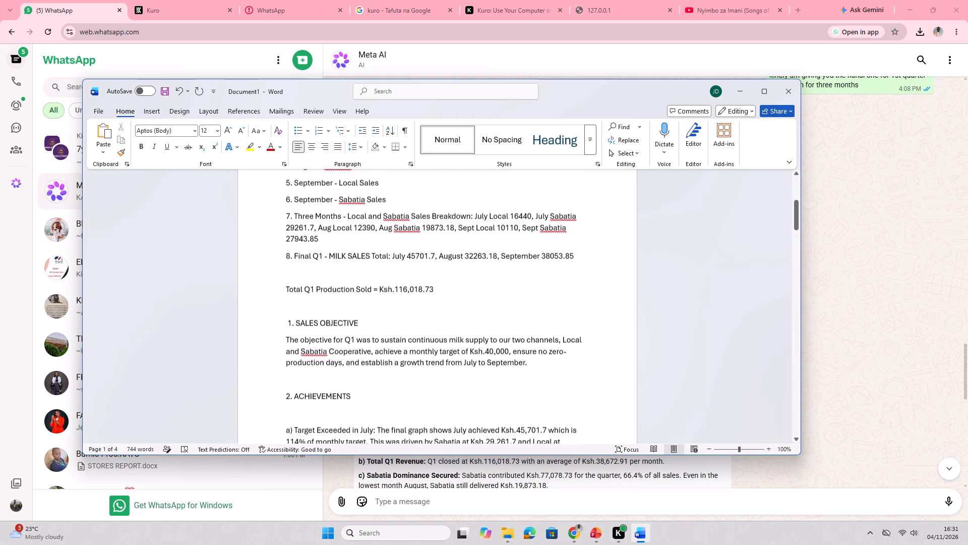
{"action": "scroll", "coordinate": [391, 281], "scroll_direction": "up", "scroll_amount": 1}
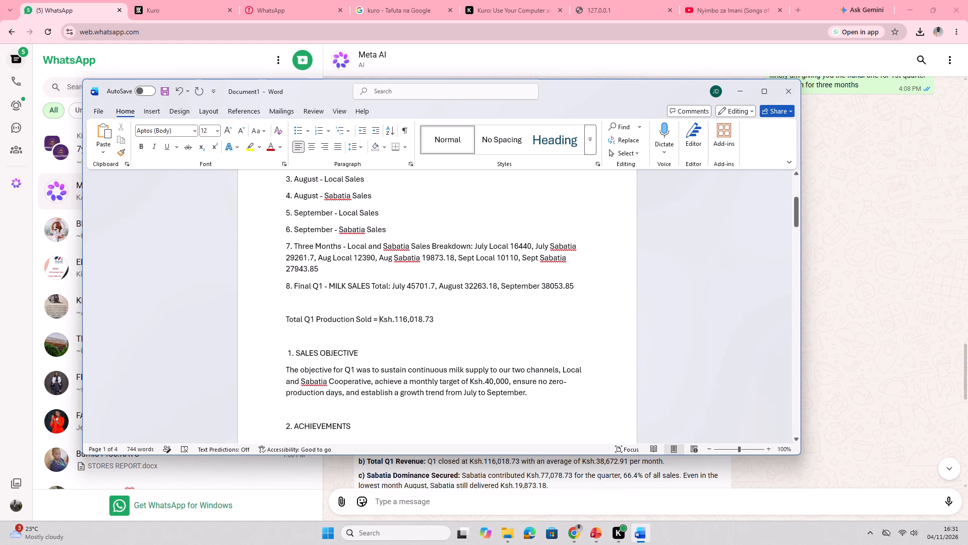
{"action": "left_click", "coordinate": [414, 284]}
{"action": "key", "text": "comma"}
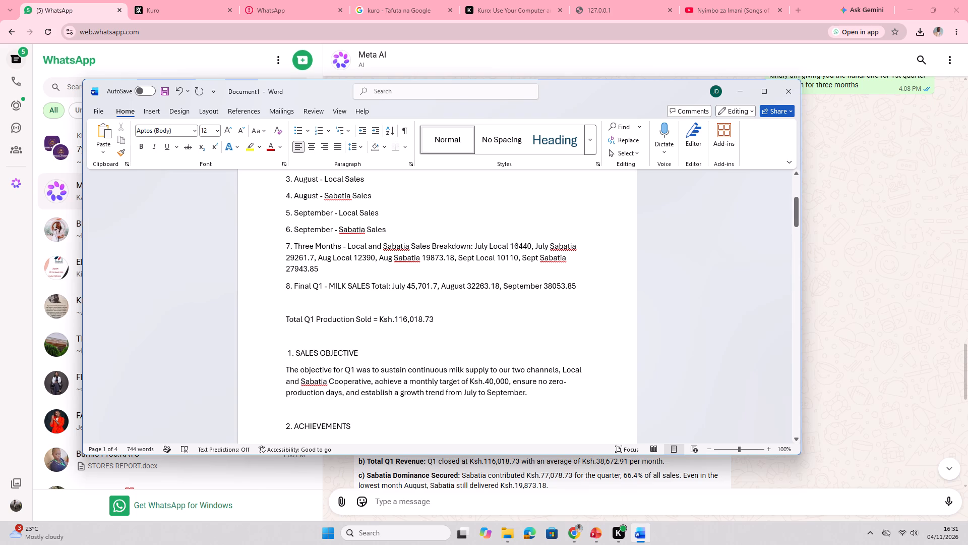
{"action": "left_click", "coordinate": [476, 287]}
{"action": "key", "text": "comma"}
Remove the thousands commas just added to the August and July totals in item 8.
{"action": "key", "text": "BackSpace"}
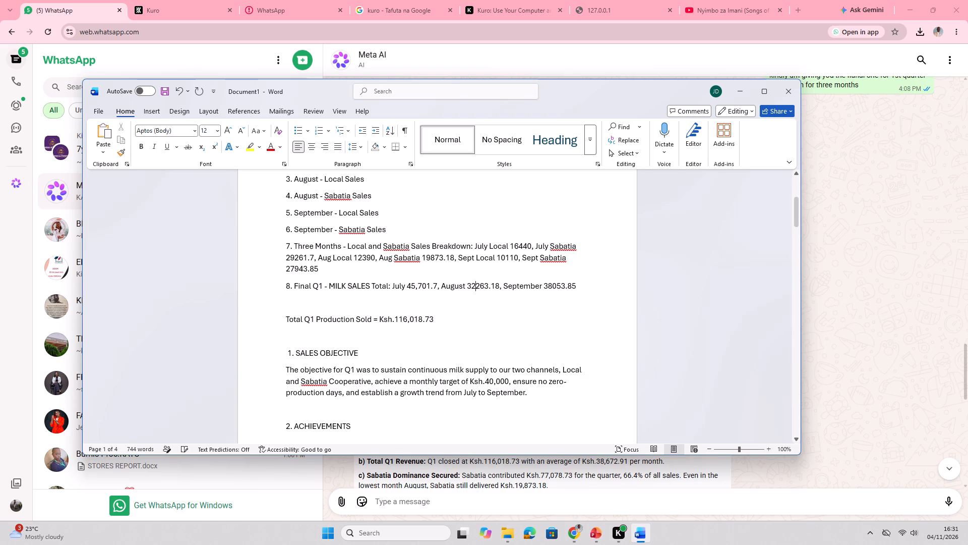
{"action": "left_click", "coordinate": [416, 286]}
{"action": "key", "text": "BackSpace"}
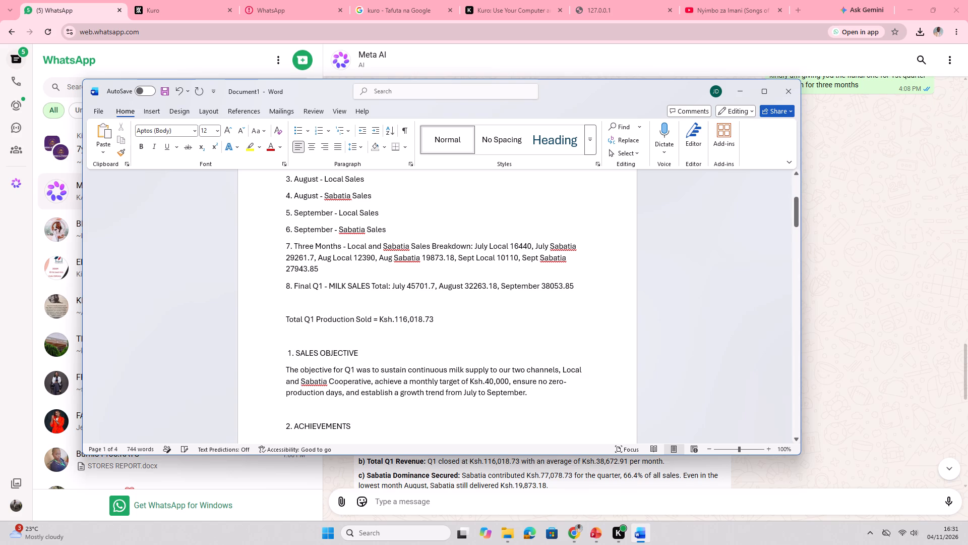
Review the report's wording and spacing from the graph list through the Achievements and Findings sections.
{"action": "scroll", "coordinate": [413, 299], "scroll_direction": "up", "scroll_amount": 1}
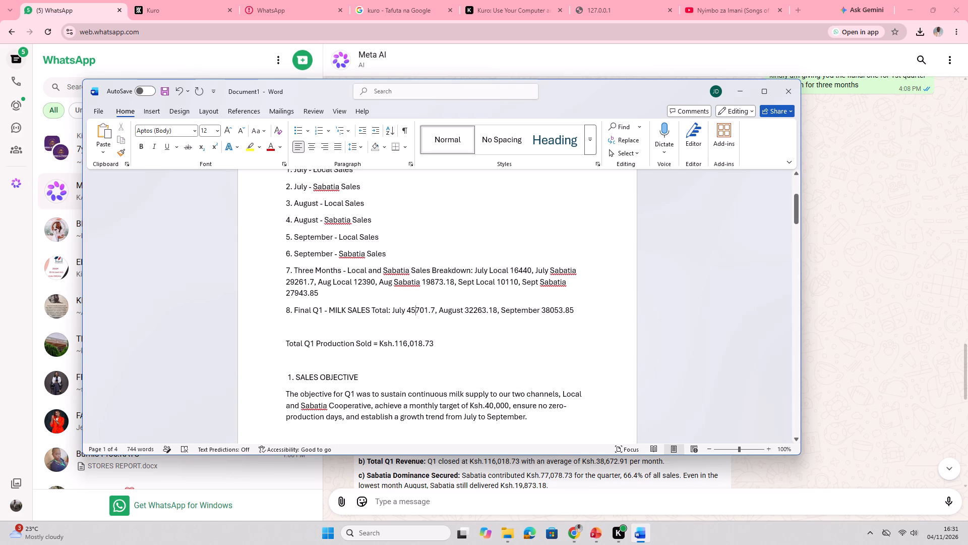
{"action": "scroll", "coordinate": [413, 299], "scroll_direction": "down", "scroll_amount": 2}
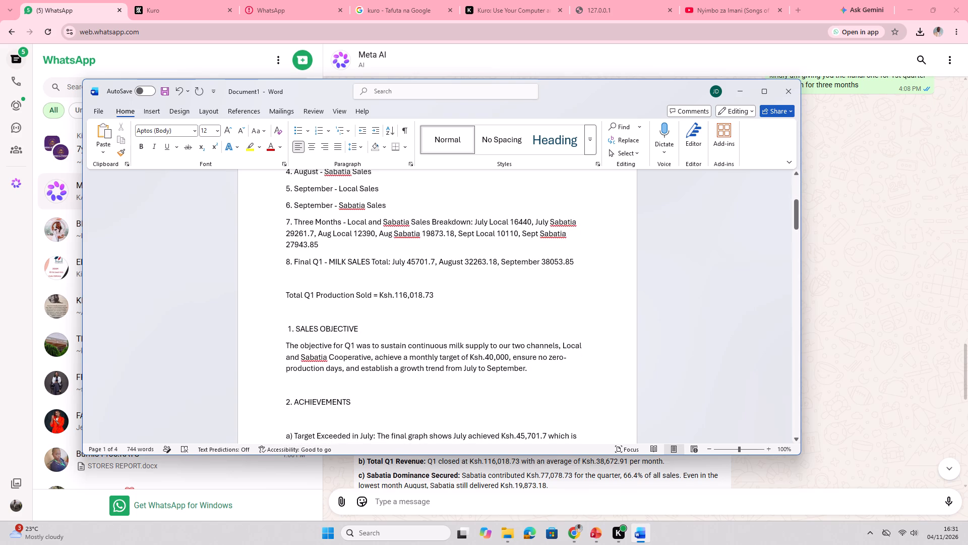
{"action": "scroll", "coordinate": [413, 299], "scroll_direction": "down", "scroll_amount": 2}
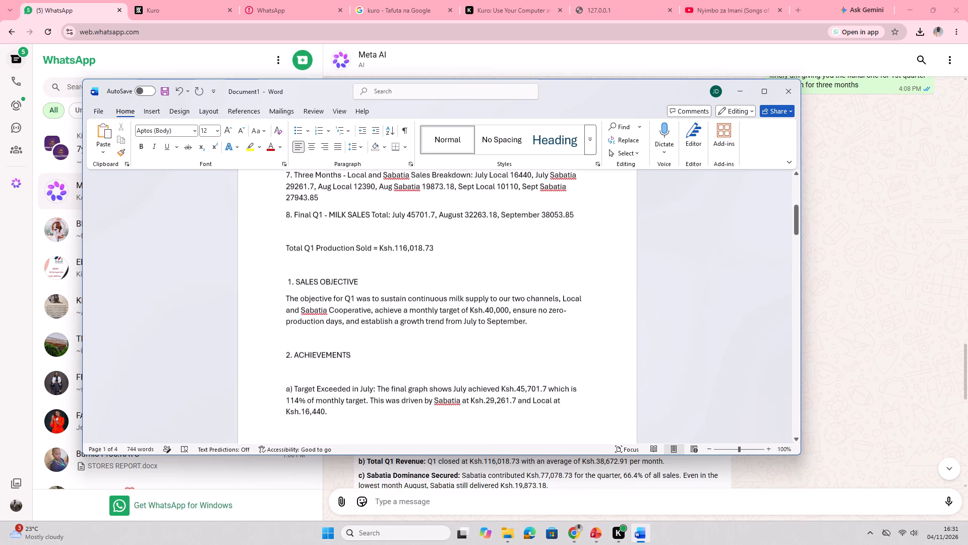
{"action": "scroll", "coordinate": [413, 299], "scroll_direction": "down", "scroll_amount": 2}
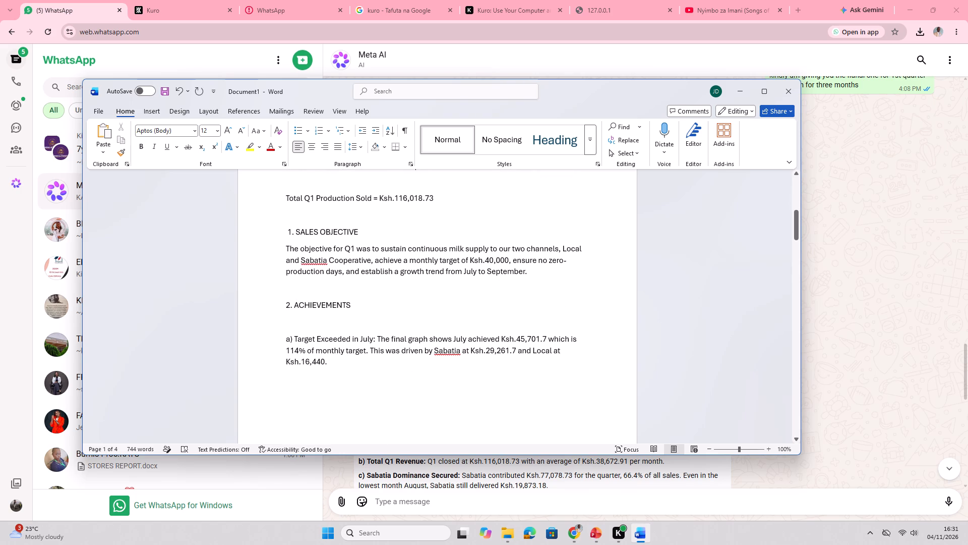
{"action": "scroll", "coordinate": [408, 292], "scroll_direction": "down", "scroll_amount": 16}
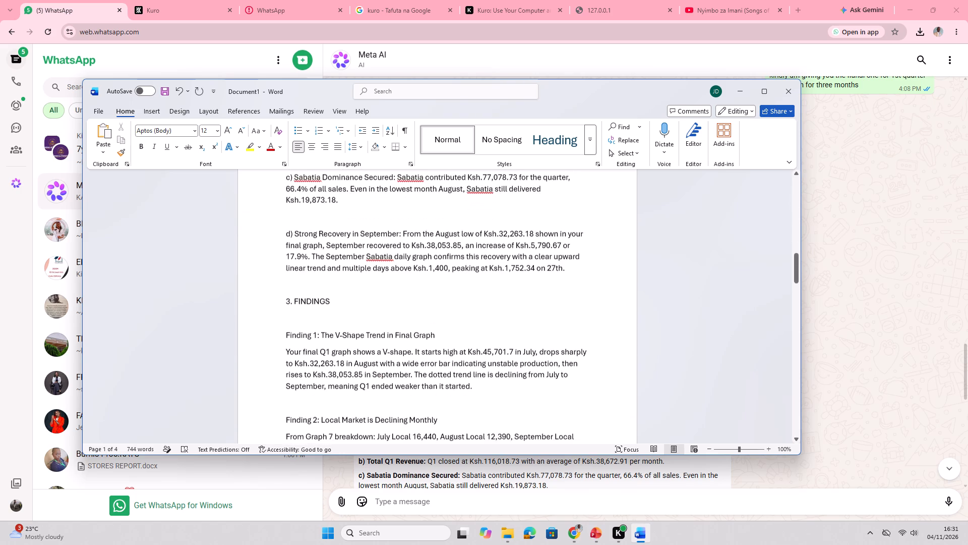
Insert seven blank lines above the "2. ACHIEVEMENTS" heading to push that section onto the next page.
{"action": "scroll", "coordinate": [410, 292], "scroll_direction": "up", "scroll_amount": 14}
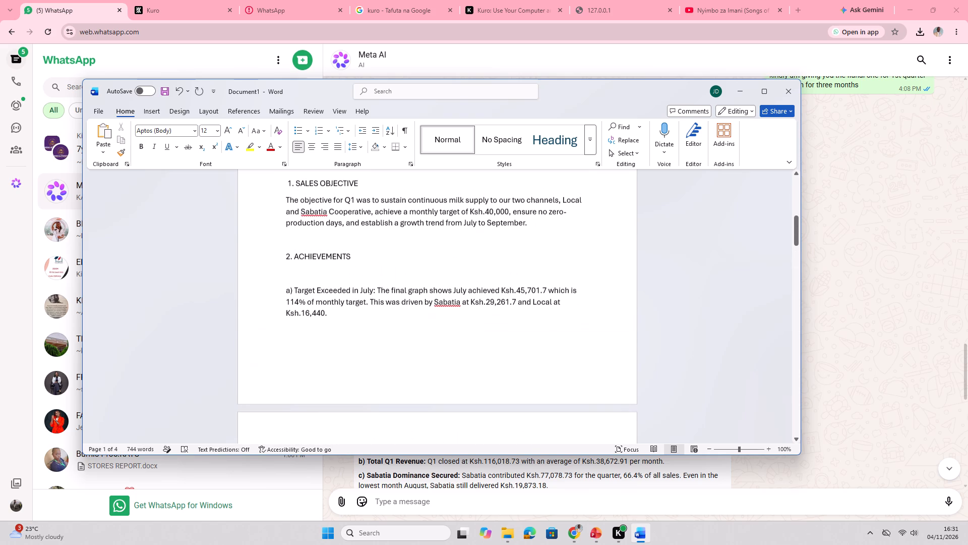
{"action": "left_click", "coordinate": [322, 244]}
{"action": "key", "text": "Return"}
{"action": "key", "text": "Return"}
{"action": "key", "text": "Return"}
{"action": "key", "text": "Return"}
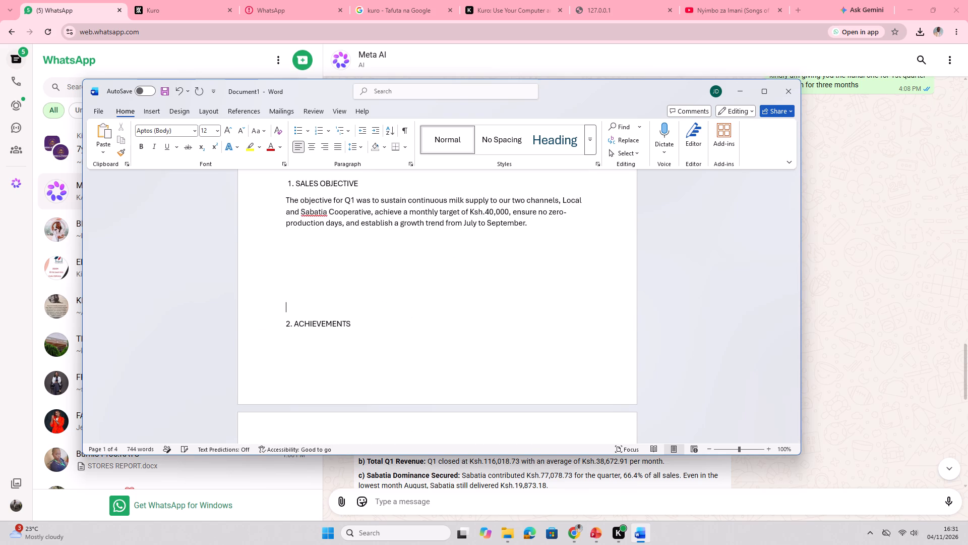
{"action": "key", "text": "Return"}
{"action": "key", "text": "Return"}
{"action": "key", "text": "Return"}
Set the font size of the entire report, from the title to the end of the document, to 14.
{"action": "scroll", "coordinate": [330, 248], "scroll_direction": "up", "scroll_amount": 15}
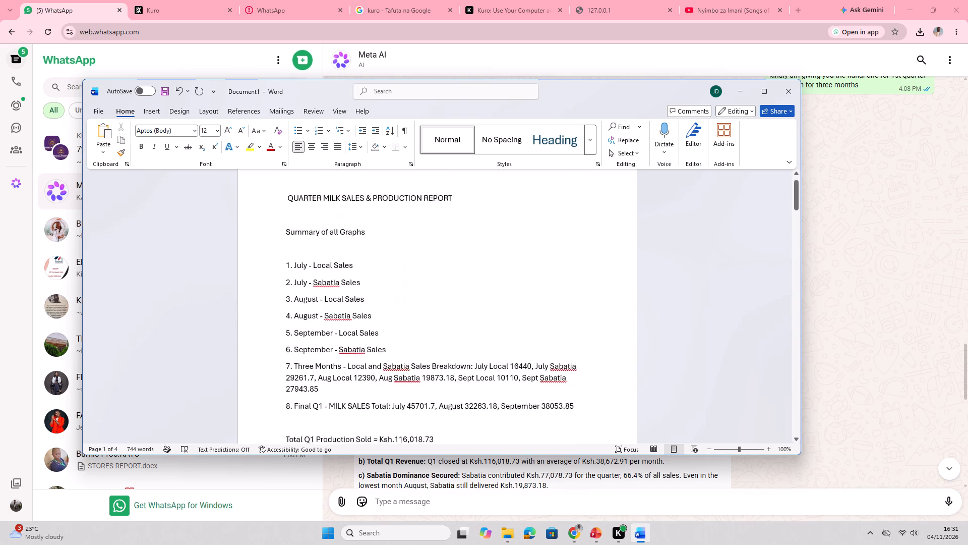
{"action": "scroll", "coordinate": [319, 206], "scroll_direction": "up", "scroll_amount": 7}
{"action": "left_click_drag", "start_coordinate": [281, 247], "coordinate": [378, 321]}
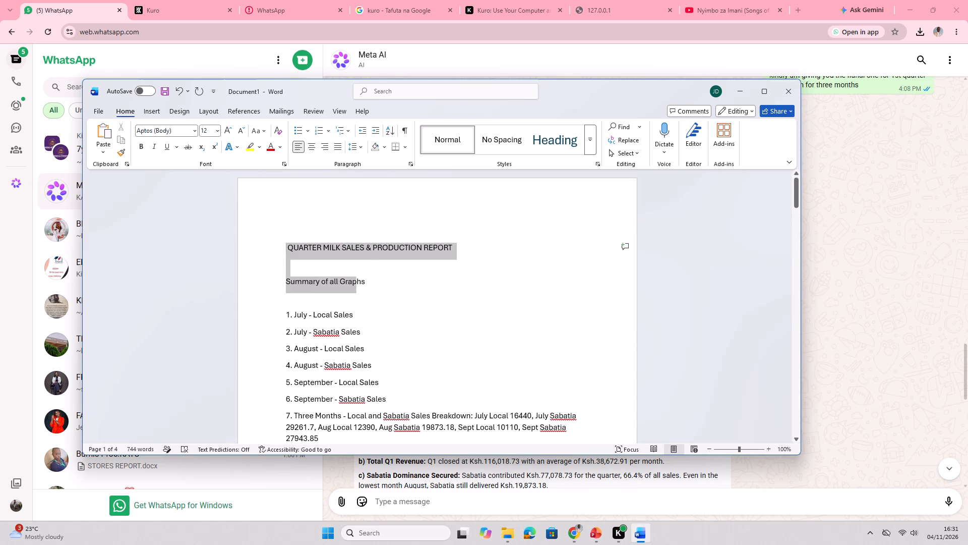
{"action": "left_click_drag", "start_coordinate": [378, 321], "coordinate": [466, 479]}
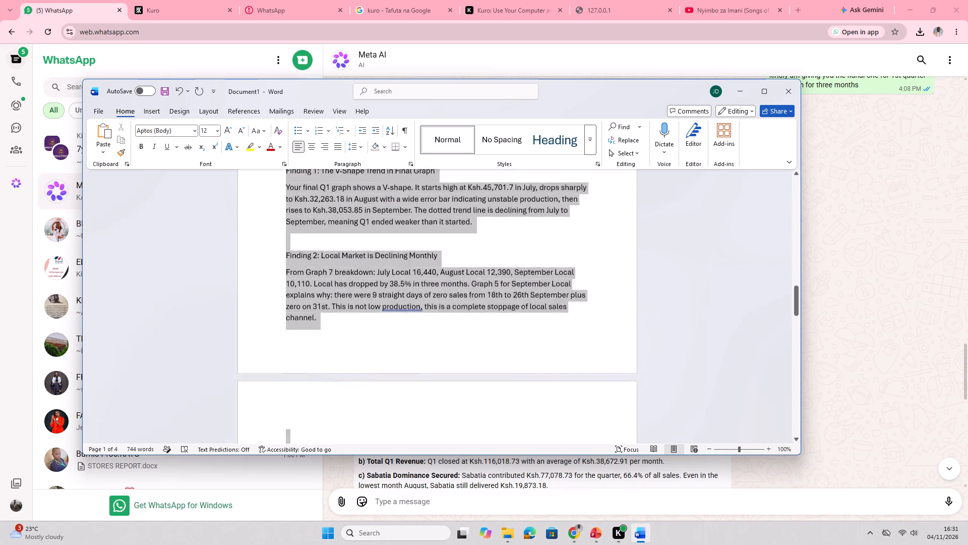
{"action": "left_click_drag", "start_coordinate": [466, 479], "coordinate": [482, 326]}
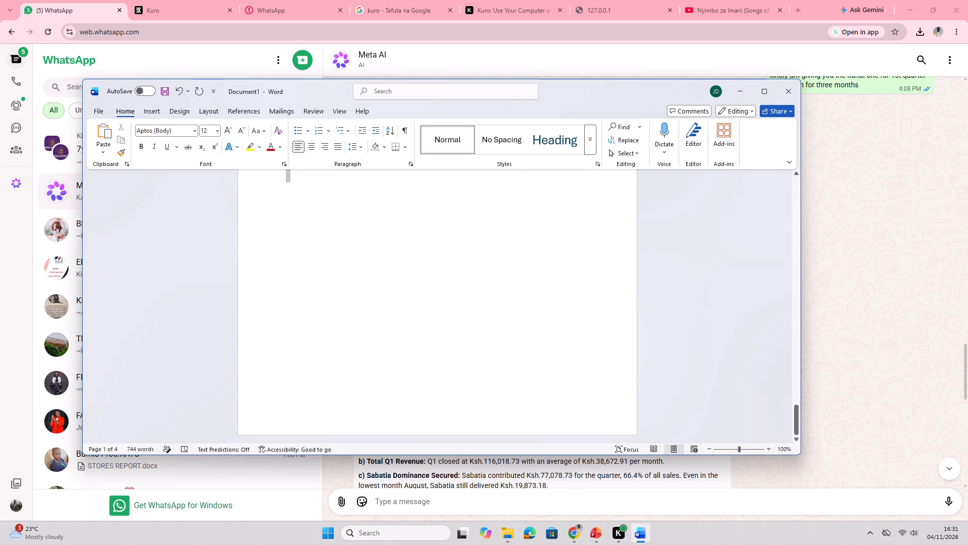
{"action": "left_click_drag", "start_coordinate": [482, 326], "coordinate": [482, 321]}
{"action": "scroll", "coordinate": [482, 319], "scroll_direction": "up", "scroll_amount": 11}
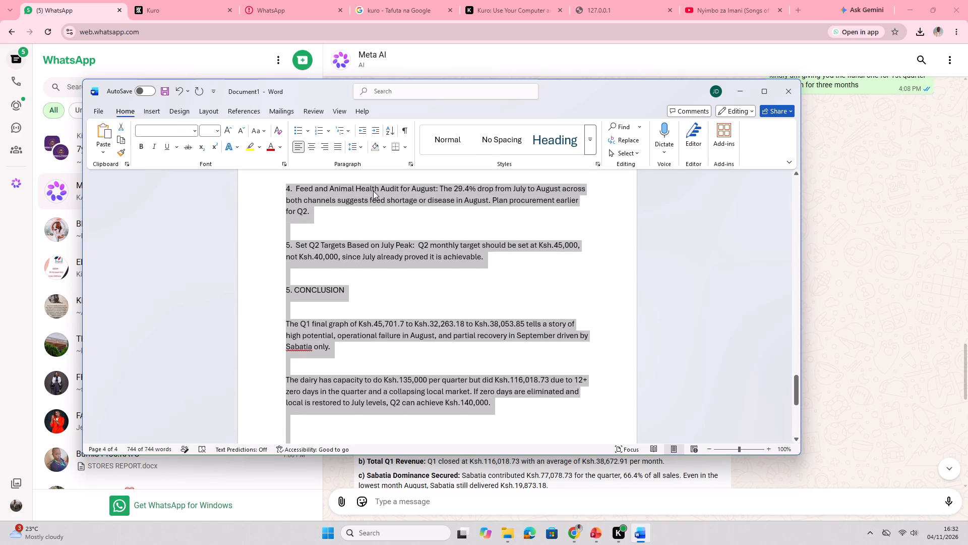
{"action": "right_click", "coordinate": [374, 190]}
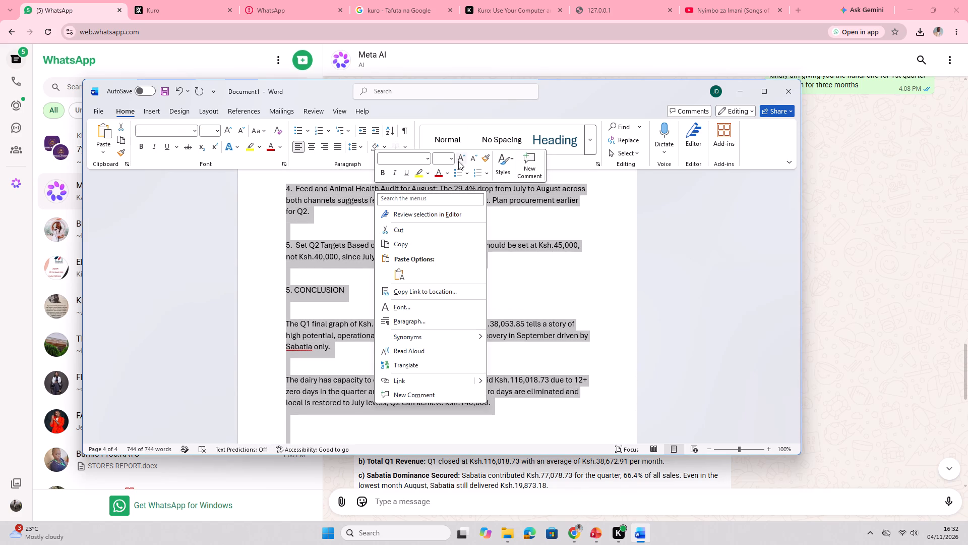
{"action": "left_click", "coordinate": [462, 158]}
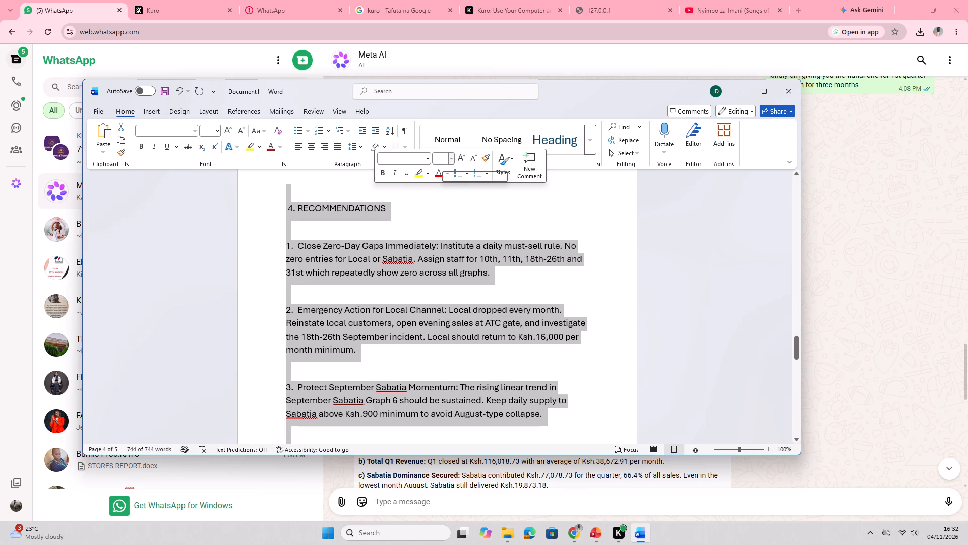
{"action": "left_click", "coordinate": [451, 161]}
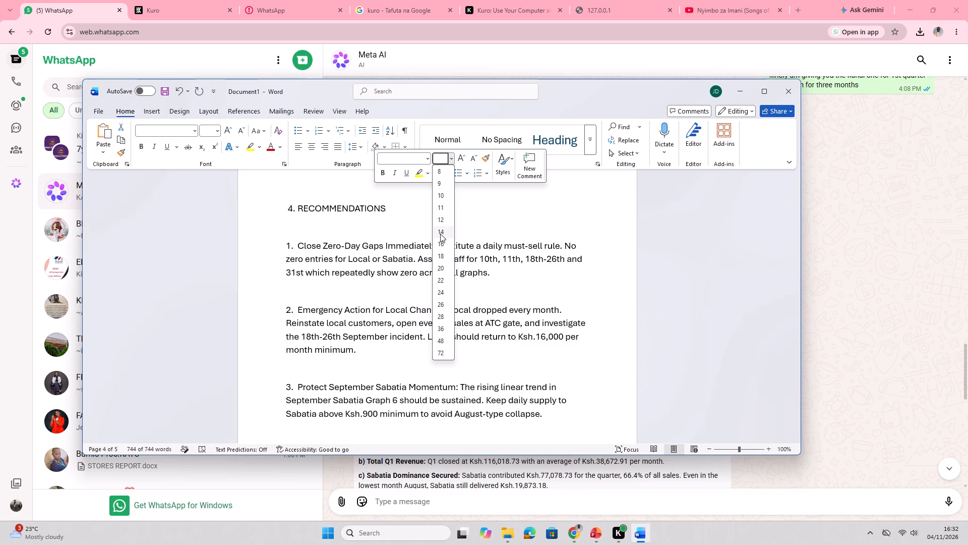
{"action": "left_click", "coordinate": [440, 234]}
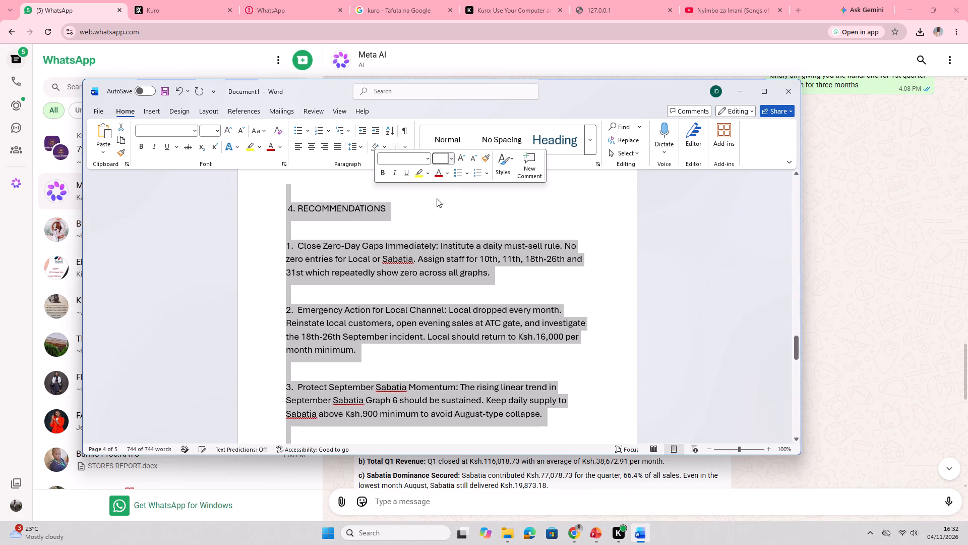
Change the font of the entire report text to Times New Roman.
{"action": "left_click", "coordinate": [429, 157]}
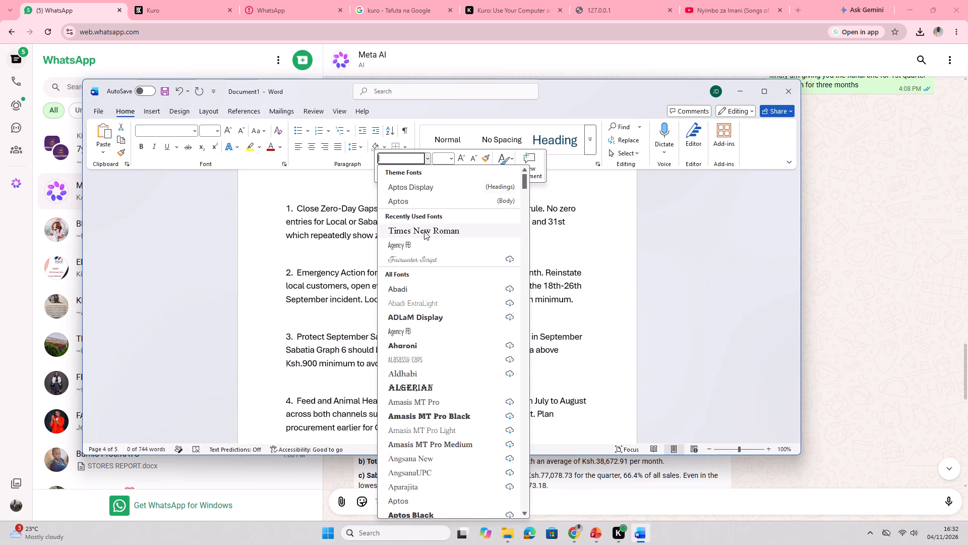
{"action": "left_click", "coordinate": [425, 232]}
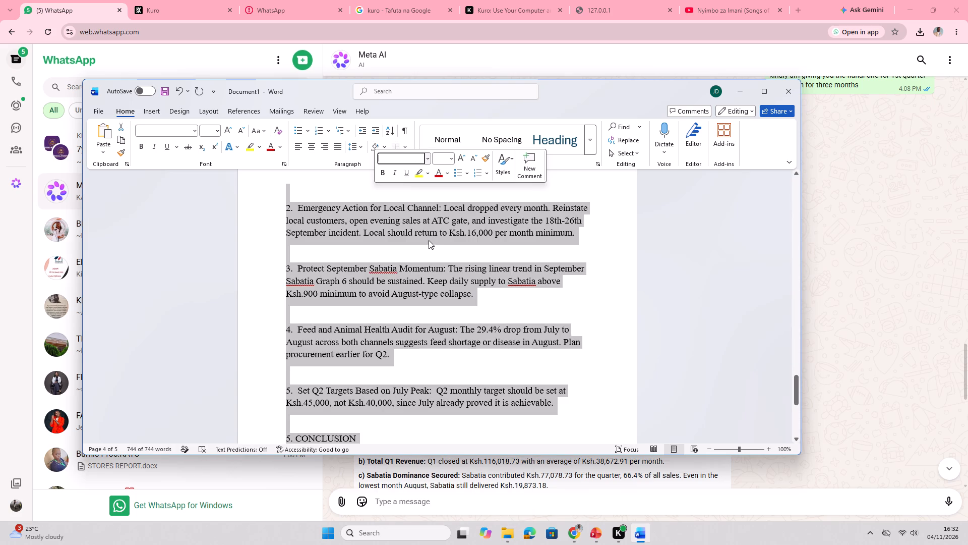
{"action": "left_click", "coordinate": [430, 246]}
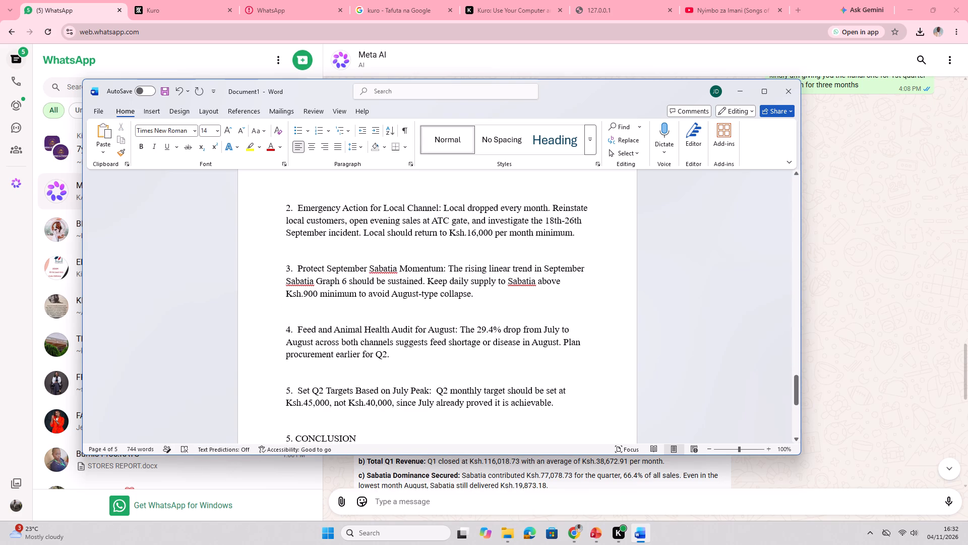
Maximise the document window and review the reformatted report's layout across its pages.
{"action": "scroll", "coordinate": [421, 302], "scroll_direction": "up", "scroll_amount": 11}
{"action": "left_click", "coordinate": [766, 91]}
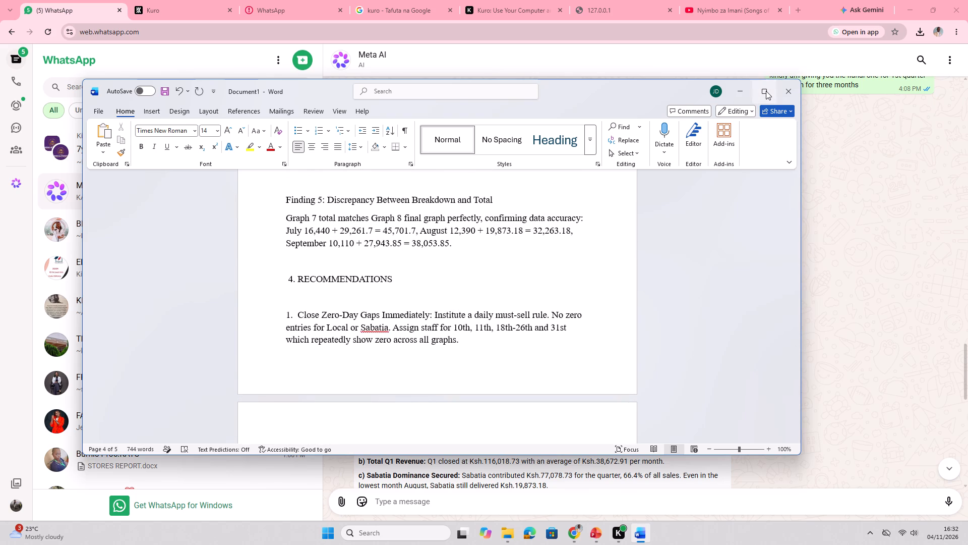
{"action": "scroll", "coordinate": [478, 266], "scroll_direction": "up", "scroll_amount": 7}
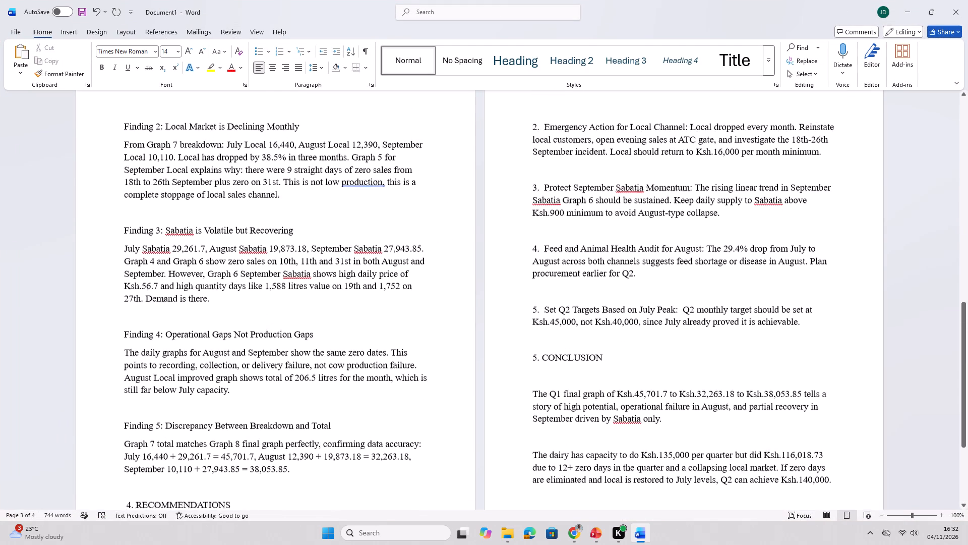
{"action": "scroll", "coordinate": [458, 246], "scroll_direction": "up", "scroll_amount": 13}
{"action": "scroll", "coordinate": [416, 204], "scroll_direction": "up", "scroll_amount": 11}
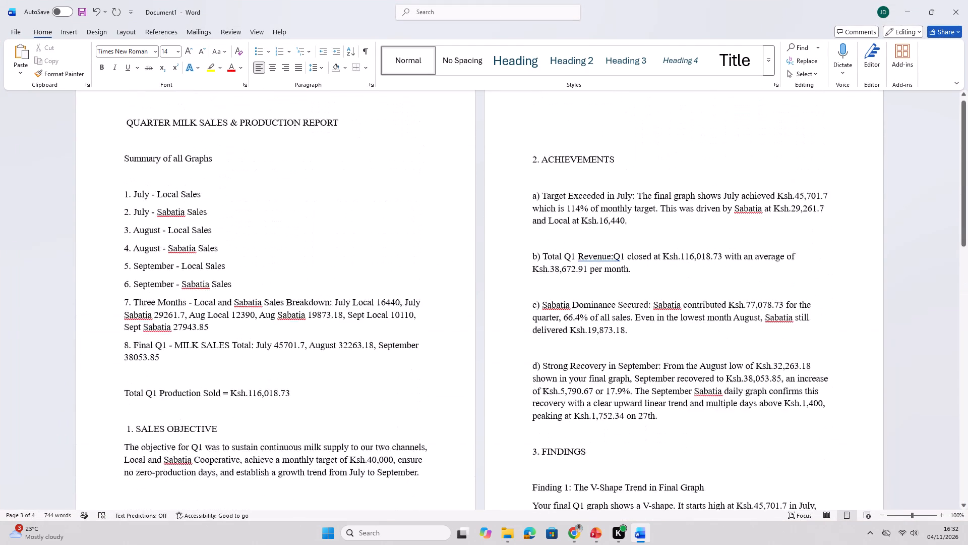
{"action": "scroll", "coordinate": [417, 201], "scroll_direction": "up", "scroll_amount": 5}
{"action": "scroll", "coordinate": [294, 191], "scroll_direction": "down", "scroll_amount": 5}
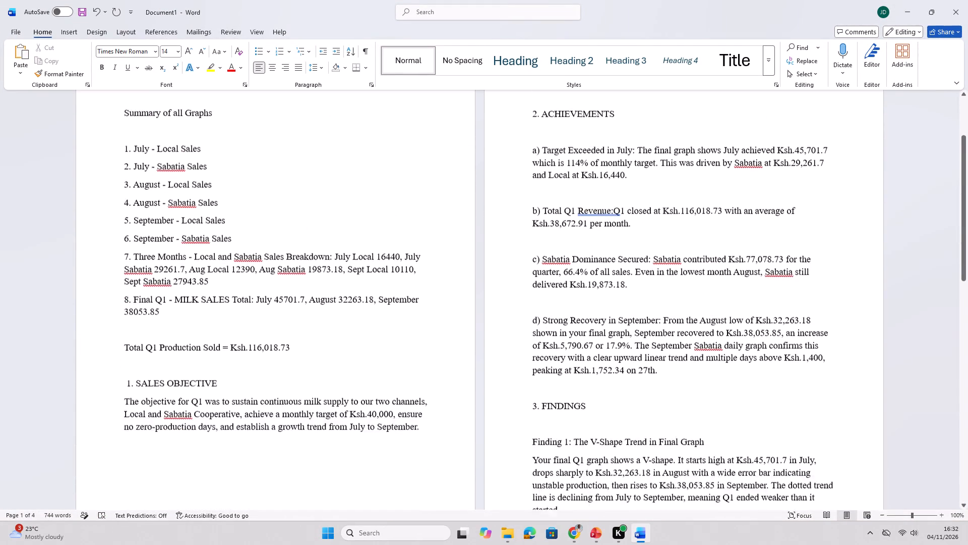
{"action": "scroll", "coordinate": [297, 196], "scroll_direction": "down", "scroll_amount": 17}
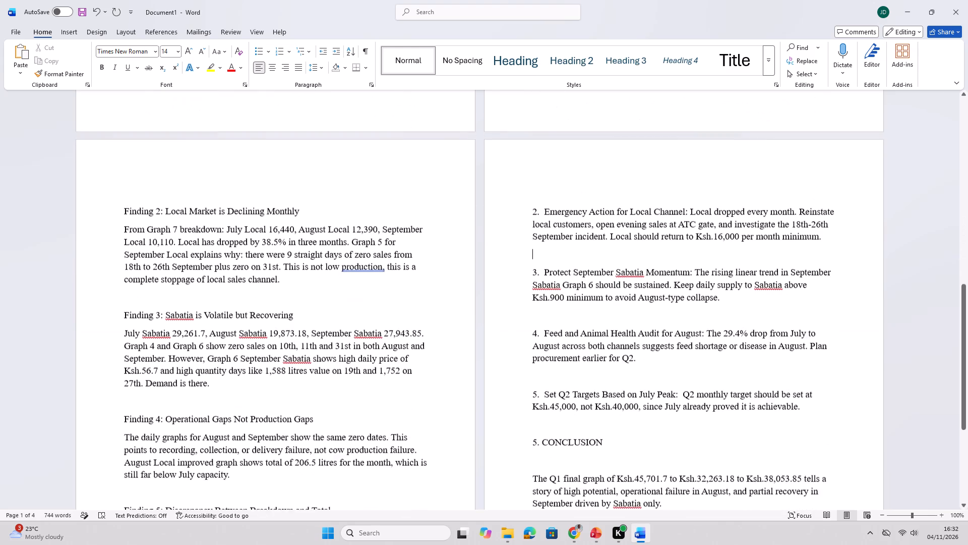
Remove the blank line between the "4. RECOMMENDATIONS" heading and its first recommendation.
{"action": "scroll", "coordinate": [333, 205], "scroll_direction": "down", "scroll_amount": 7}
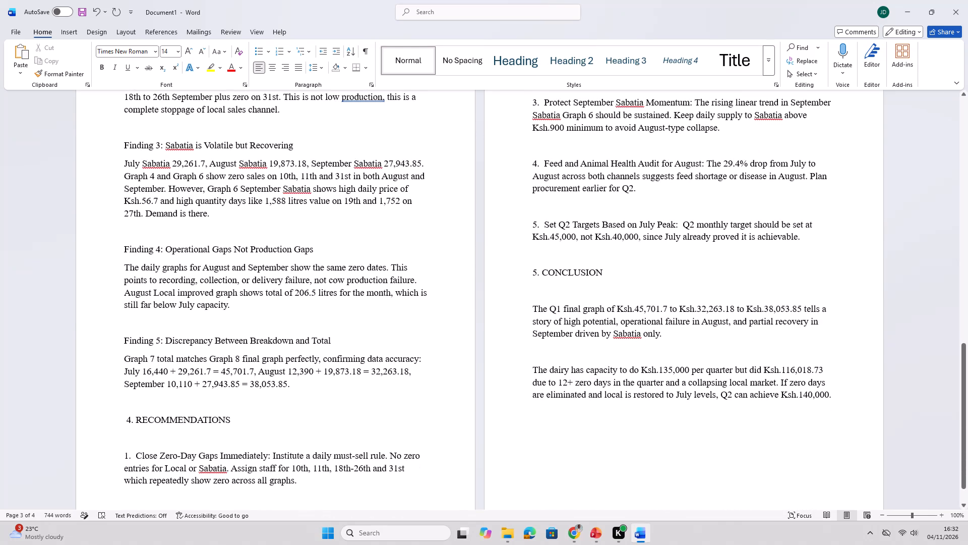
{"action": "scroll", "coordinate": [336, 205], "scroll_direction": "down", "scroll_amount": 4}
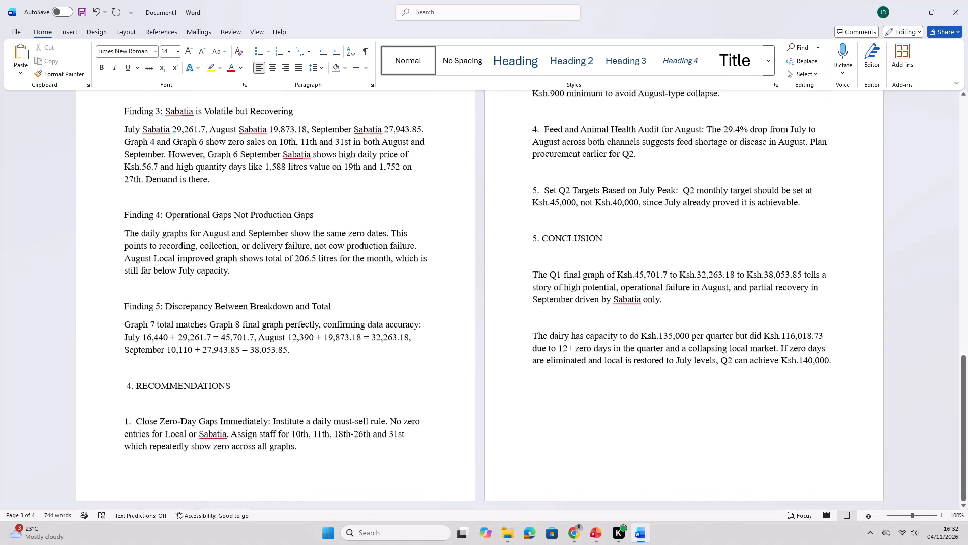
{"action": "scroll", "coordinate": [336, 205], "scroll_direction": "down", "scroll_amount": 3}
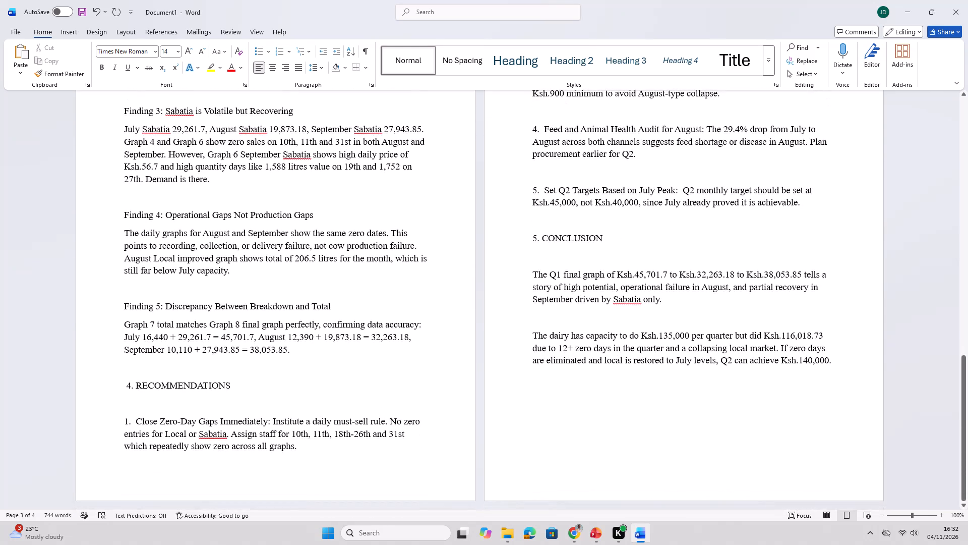
{"action": "scroll", "coordinate": [340, 202], "scroll_direction": "down", "scroll_amount": 2}
{"action": "left_click", "coordinate": [149, 405]}
{"action": "key", "text": "BackSpace"}
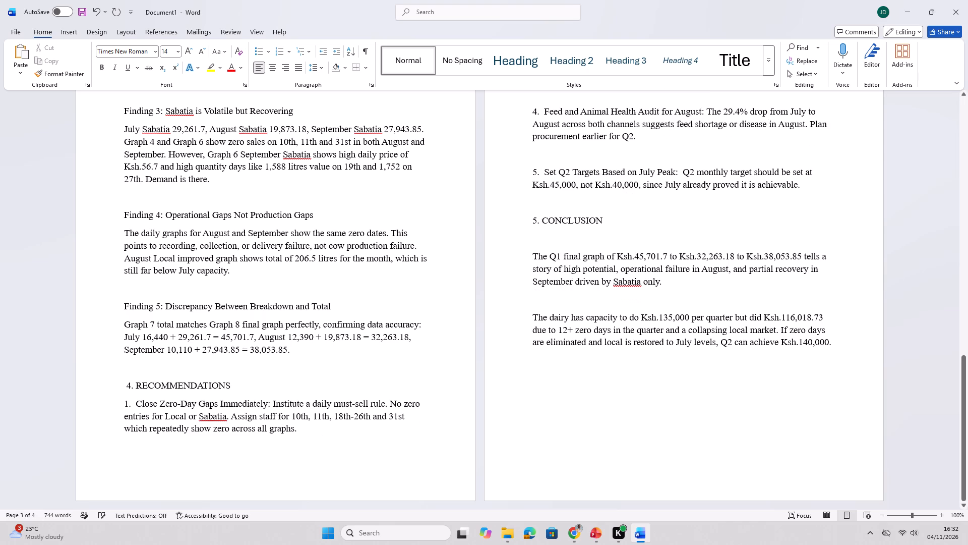
Make the "Finding 5: Discrepancy Between Breakdown and Total" heading bold.
{"action": "scroll", "coordinate": [172, 411], "scroll_direction": "down", "scroll_amount": 3}
{"action": "scroll", "coordinate": [173, 411], "scroll_direction": "up", "scroll_amount": 4}
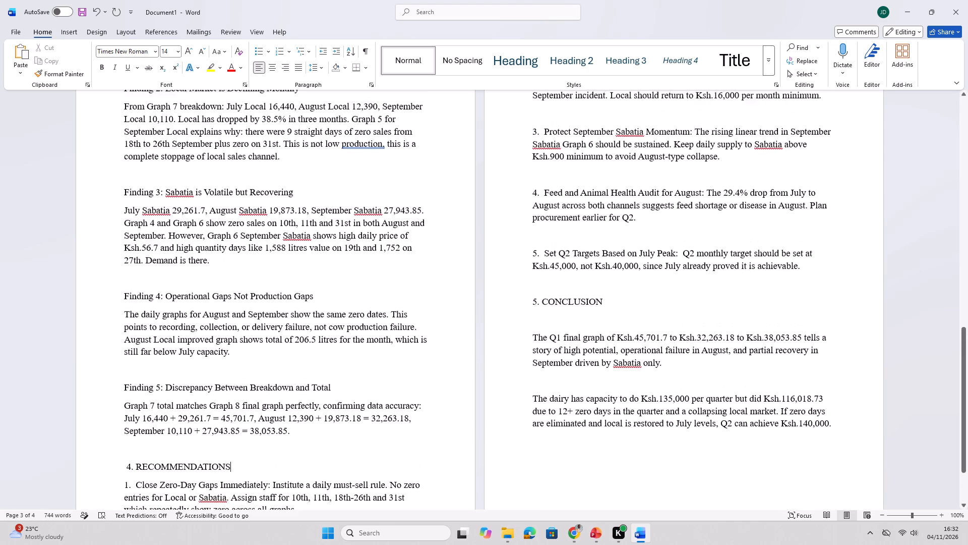
{"action": "scroll", "coordinate": [174, 409], "scroll_direction": "up", "scroll_amount": 1}
{"action": "scroll", "coordinate": [174, 409], "scroll_direction": "down", "scroll_amount": 3}
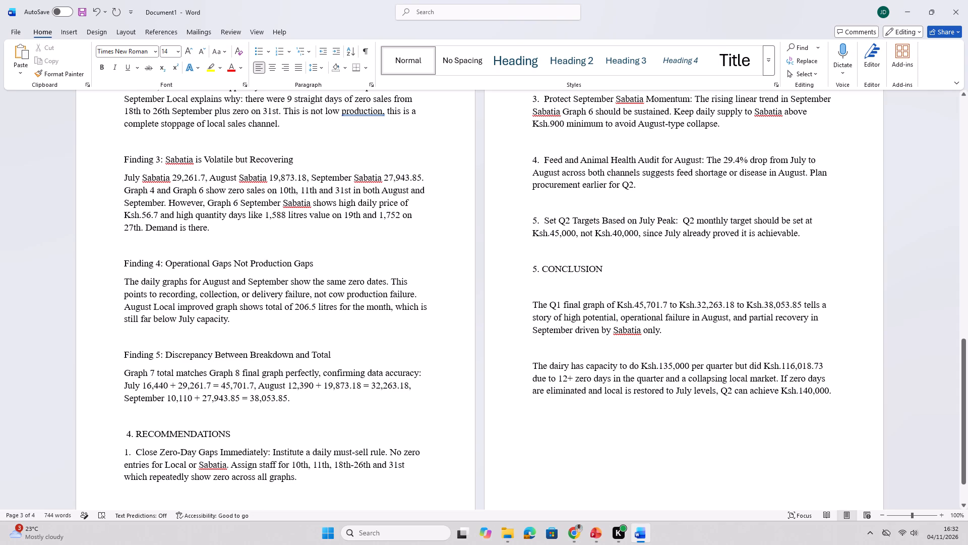
{"action": "left_click_drag", "start_coordinate": [122, 353], "coordinate": [216, 355]}
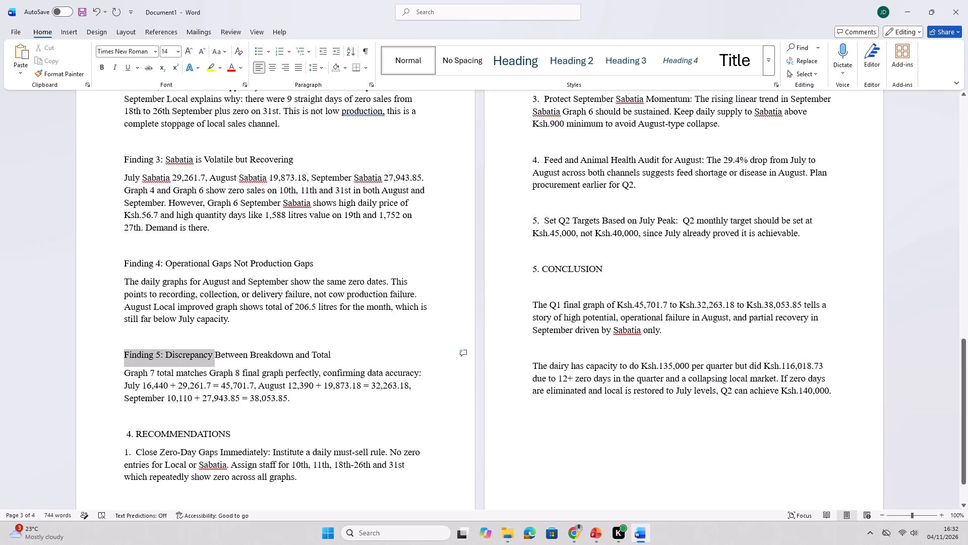
{"action": "left_click_drag", "start_coordinate": [216, 355], "coordinate": [335, 355]}
{"action": "left_click", "coordinate": [342, 341]}
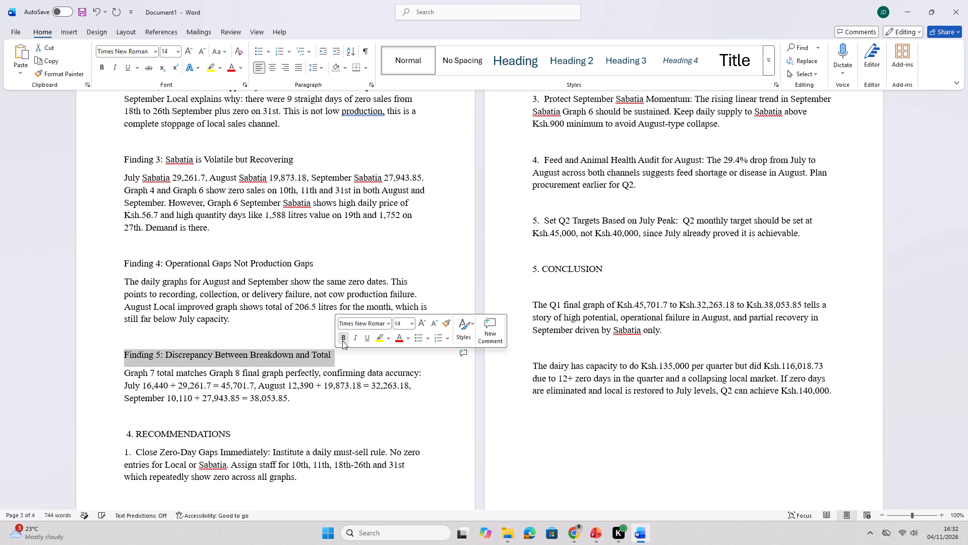
{"action": "left_click", "coordinate": [341, 355]}
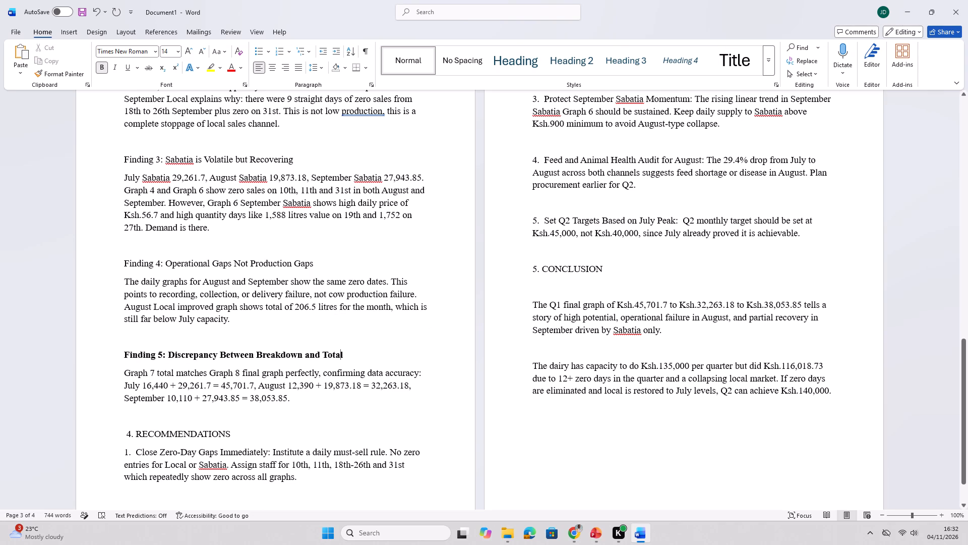
Make the "4. RECOMMENDATIONS" heading bold.
{"action": "left_click_drag", "start_coordinate": [126, 435], "coordinate": [222, 428]}
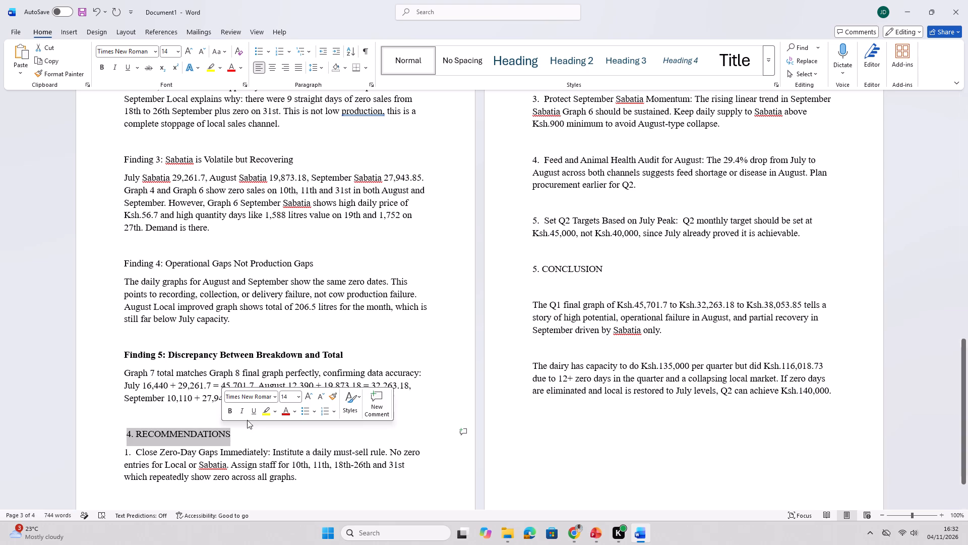
{"action": "left_click", "coordinate": [230, 413]}
{"action": "left_click", "coordinate": [241, 433]}
Make the "Finding 4: Operational Gaps Not Production Gaps" heading bold.
{"action": "scroll", "coordinate": [242, 440], "scroll_direction": "up", "scroll_amount": 1}
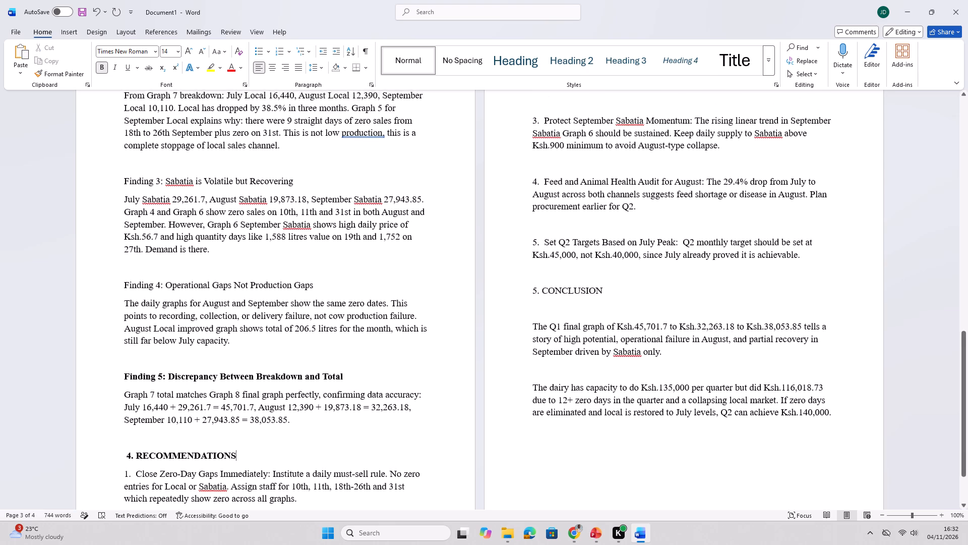
{"action": "scroll", "coordinate": [242, 440], "scroll_direction": "up", "scroll_amount": 2}
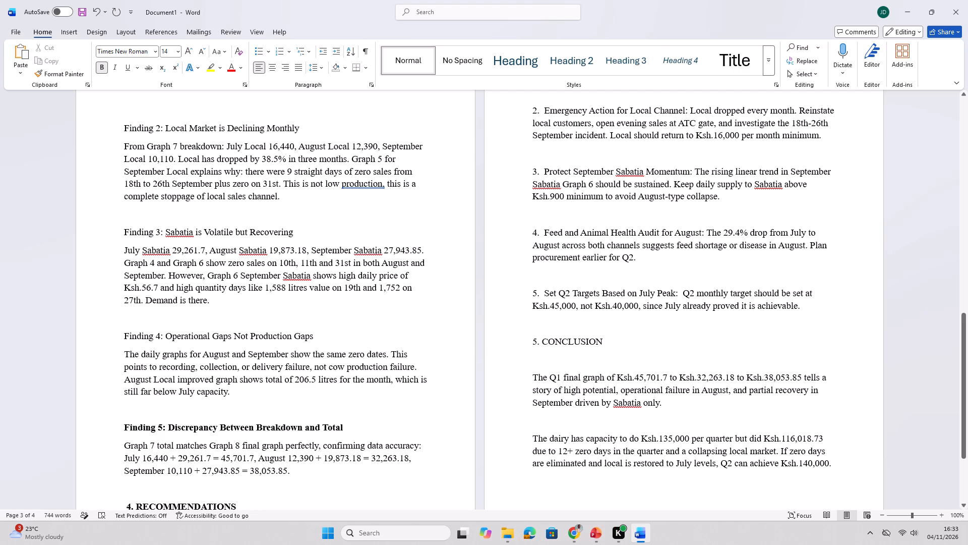
{"action": "left_click_drag", "start_coordinate": [120, 335], "coordinate": [309, 341]}
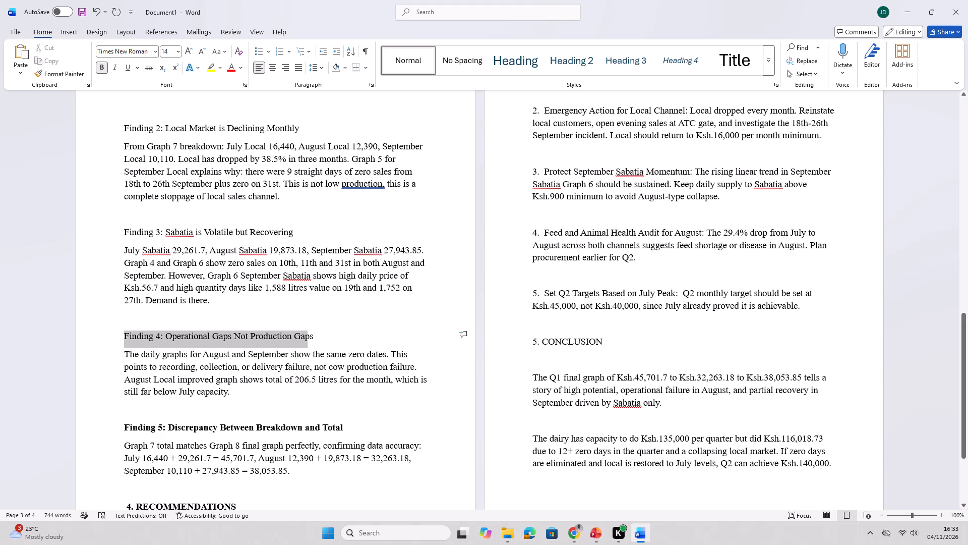
{"action": "left_click_drag", "start_coordinate": [309, 341], "coordinate": [319, 341]}
{"action": "left_click", "coordinate": [323, 325]}
{"action": "left_click", "coordinate": [241, 316]}
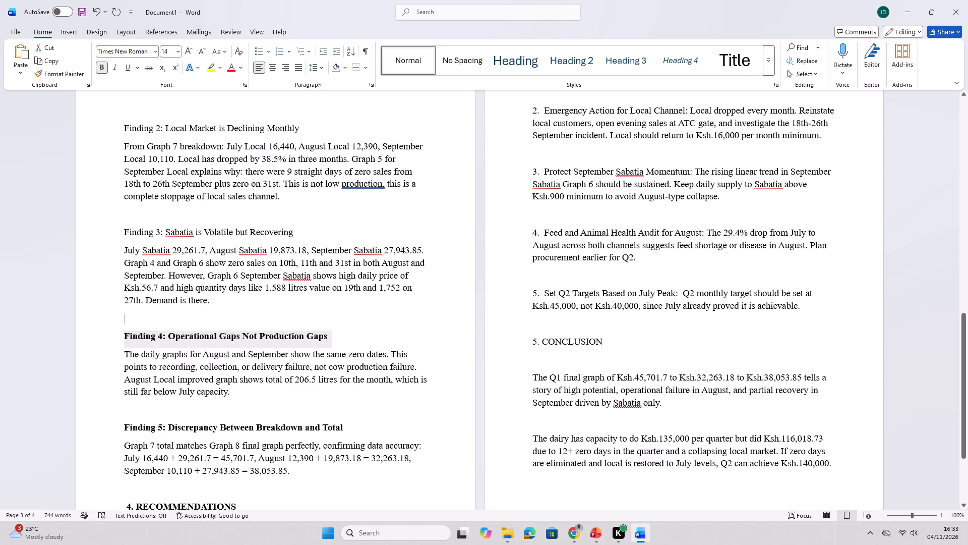
Make the "Finding 3: Sabatia is Volatile but Recovering" heading bold.
{"action": "scroll", "coordinate": [243, 360], "scroll_direction": "up", "scroll_amount": 3}
{"action": "left_click_drag", "start_coordinate": [123, 303], "coordinate": [292, 307]}
{"action": "left_click", "coordinate": [301, 289]}
{"action": "left_click", "coordinate": [261, 348]}
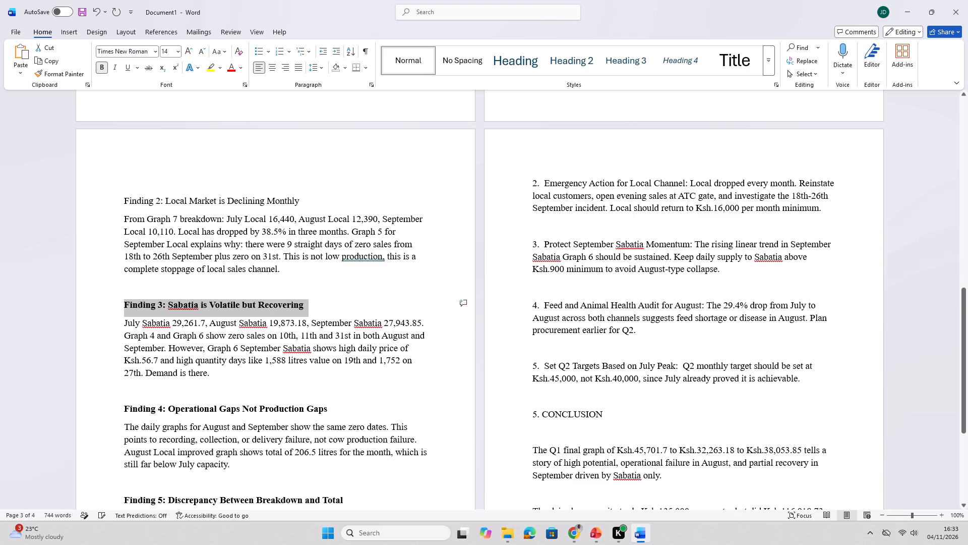
Make the "Finding 2: Local Market is Declining Monthly" heading bold.
{"action": "scroll", "coordinate": [261, 349], "scroll_direction": "up", "scroll_amount": 4}
{"action": "left_click_drag", "start_coordinate": [120, 295], "coordinate": [132, 295]}
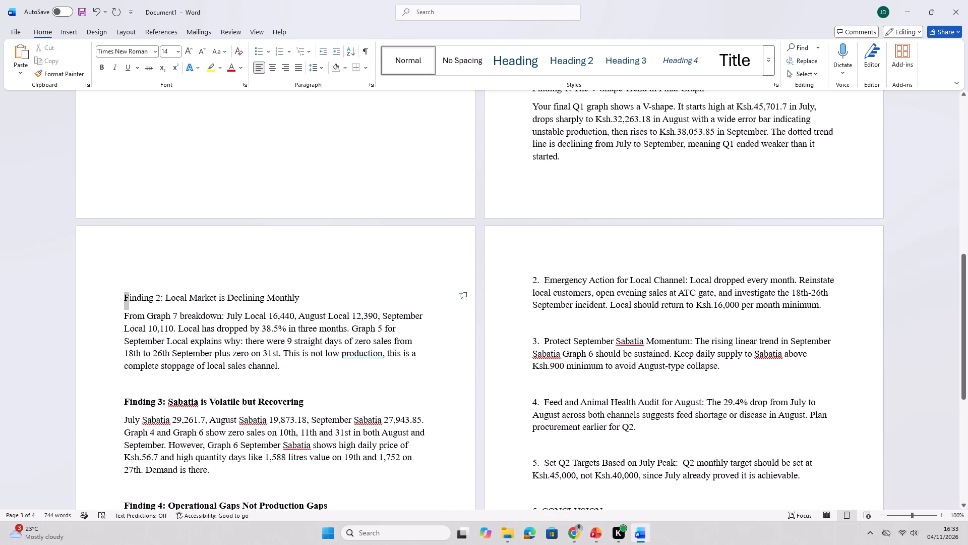
{"action": "left_click_drag", "start_coordinate": [132, 295], "coordinate": [311, 296]}
{"action": "left_click", "coordinate": [318, 280]}
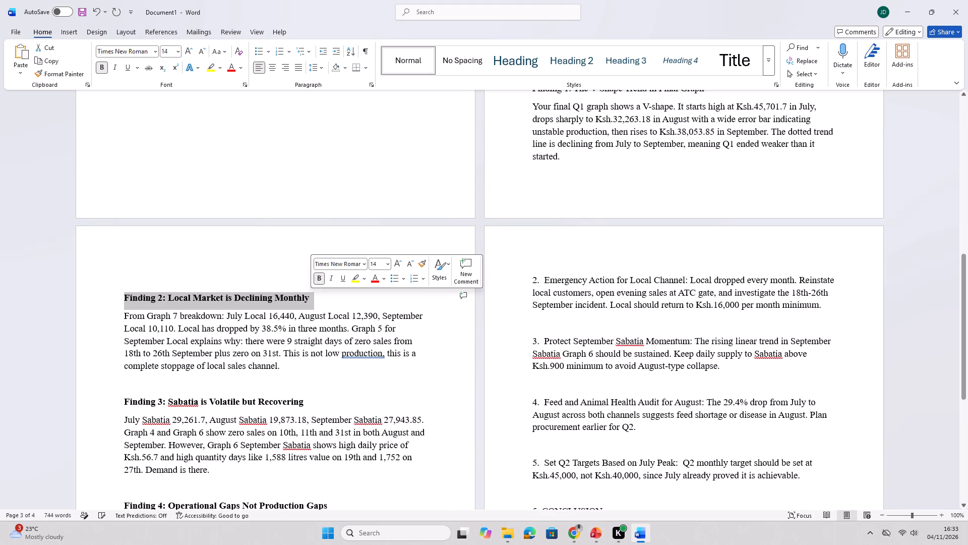
{"action": "left_click", "coordinate": [274, 270]}
Make the "1. SALES OBJECTIVE" heading on the first page bold.
{"action": "scroll", "coordinate": [243, 332], "scroll_direction": "up", "scroll_amount": 11}
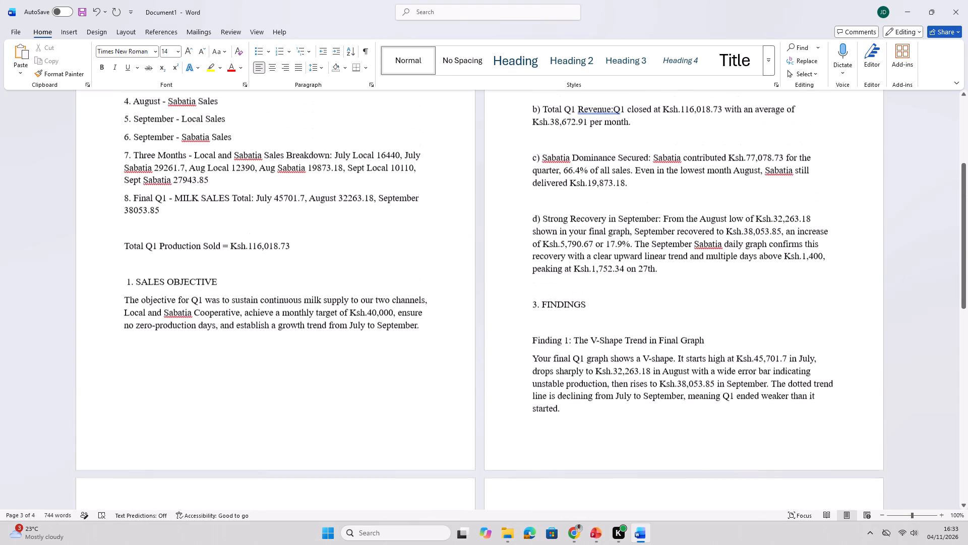
{"action": "left_click_drag", "start_coordinate": [125, 295], "coordinate": [168, 295]}
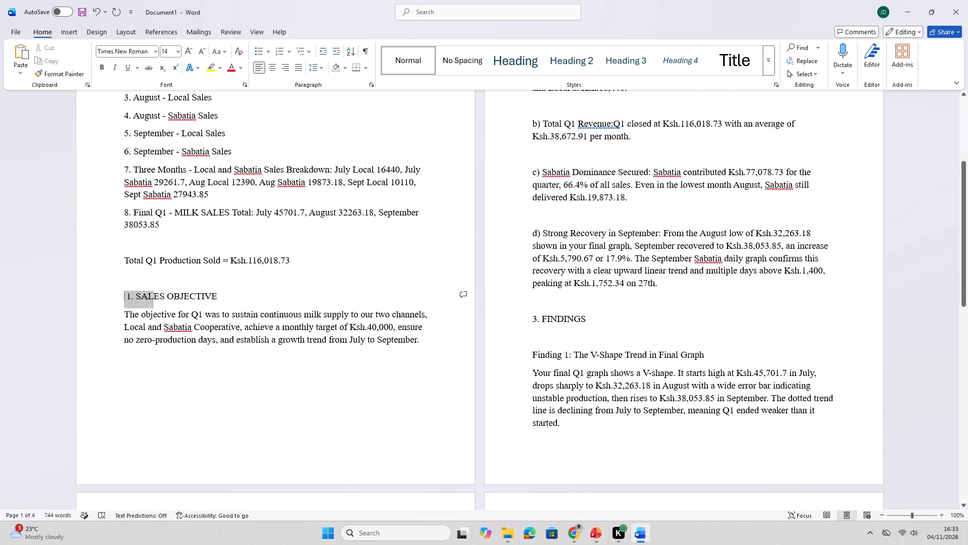
{"action": "left_click_drag", "start_coordinate": [168, 295], "coordinate": [226, 295]}
{"action": "left_click", "coordinate": [231, 279]}
{"action": "left_click", "coordinate": [229, 340]}
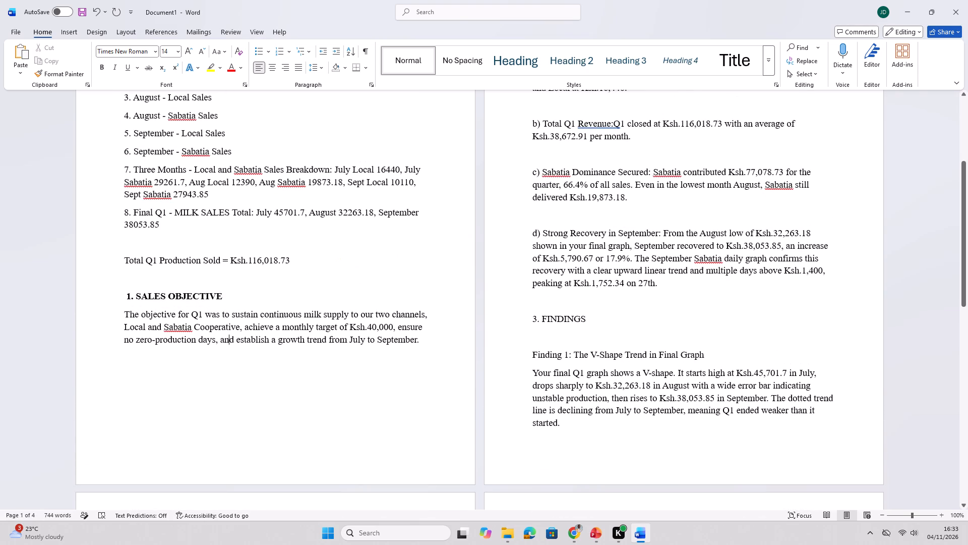
Make the Ksh. amount in the "Total Q1 Production Sold" line bold.
{"action": "scroll", "coordinate": [229, 340], "scroll_direction": "up", "scroll_amount": 5}
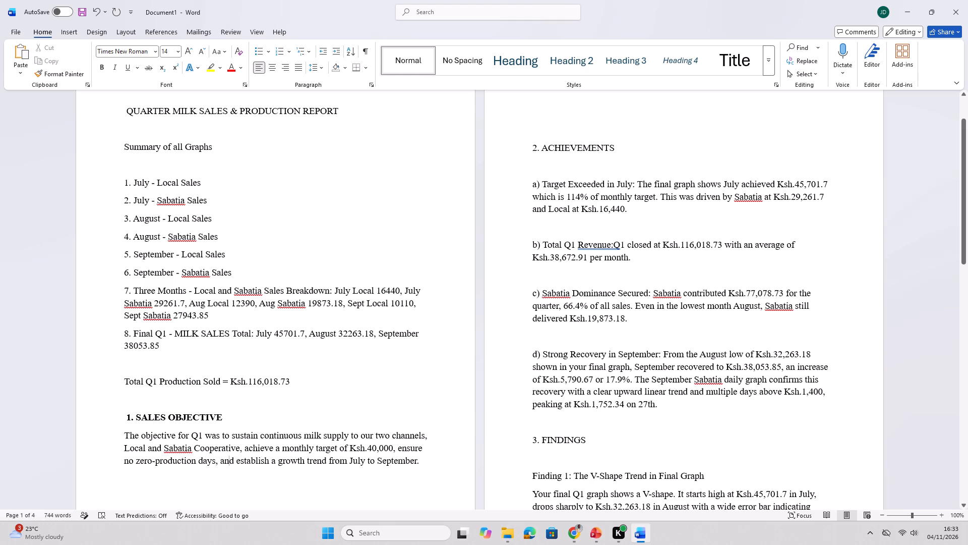
{"action": "left_click_drag", "start_coordinate": [294, 380], "coordinate": [240, 380]}
{"action": "left_click", "coordinate": [243, 362]}
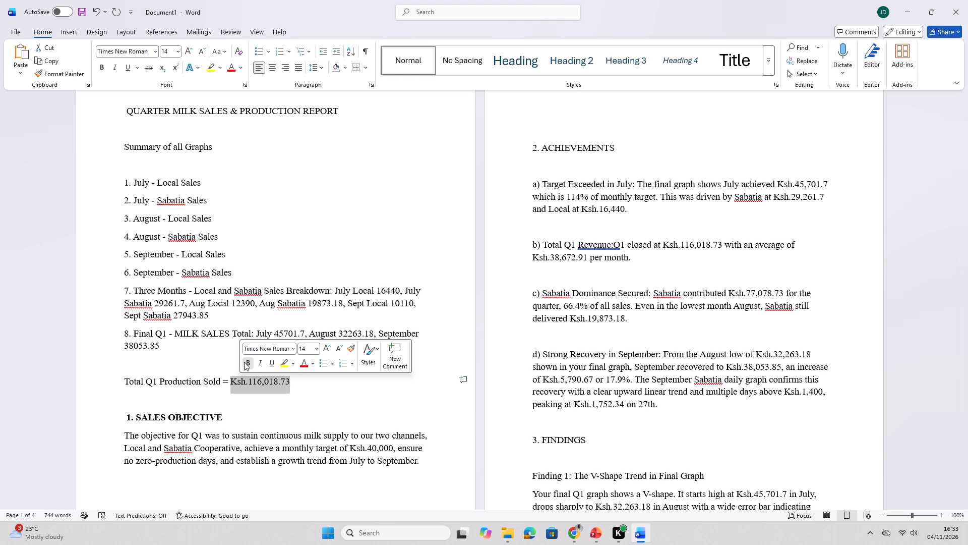
{"action": "left_click", "coordinate": [243, 404]}
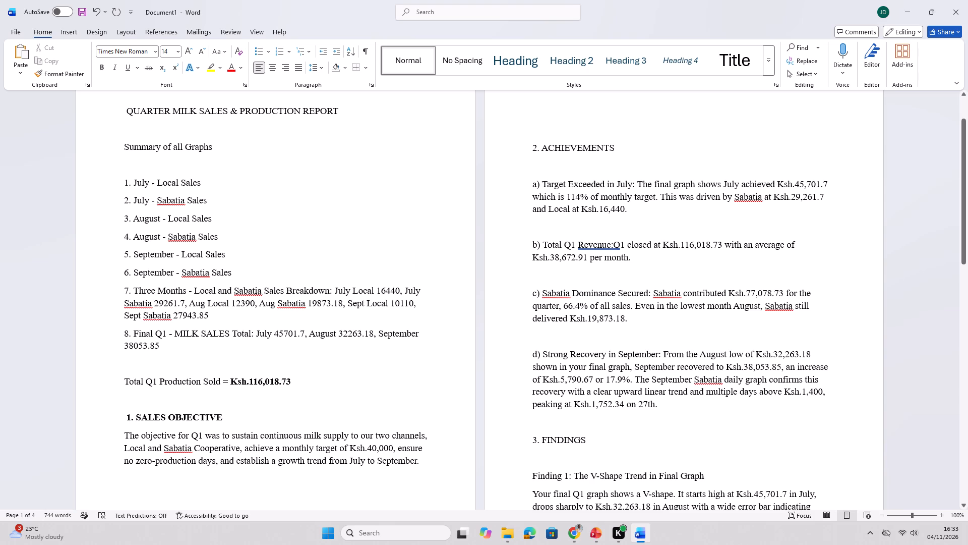
Make the July, August and September totals in item 8, "Final Q1 - MILK SALES Total", bold.
{"action": "left_click_drag", "start_coordinate": [305, 334], "coordinate": [278, 334]}
{"action": "left_click", "coordinate": [285, 319]}
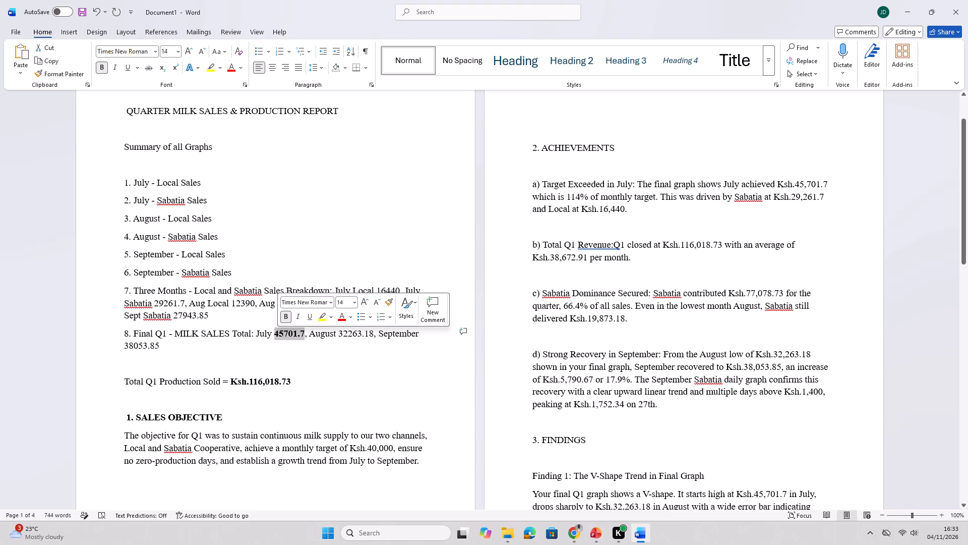
{"action": "left_click_drag", "start_coordinate": [373, 335], "coordinate": [349, 335]}
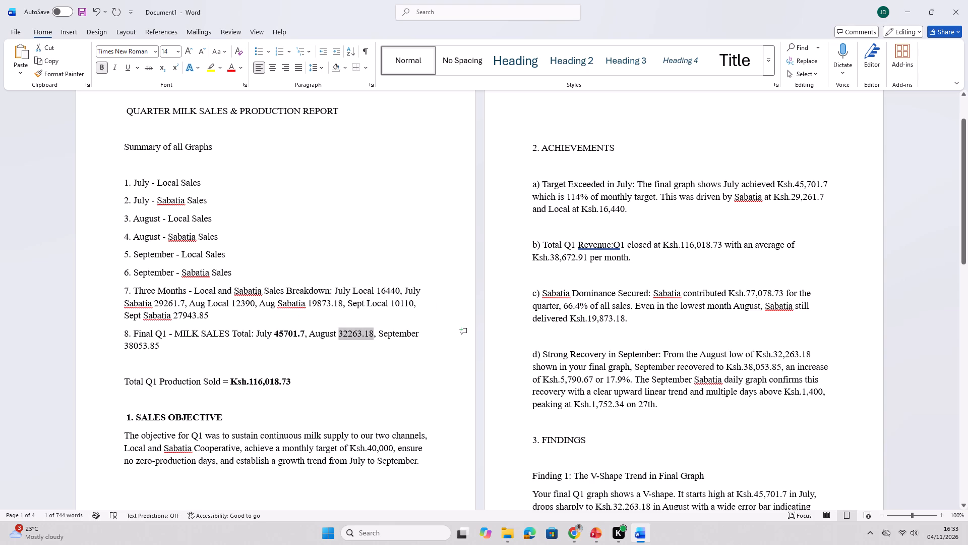
{"action": "left_click_drag", "start_coordinate": [349, 335], "coordinate": [347, 335]}
{"action": "left_click", "coordinate": [353, 318]}
{"action": "left_click", "coordinate": [329, 357]}
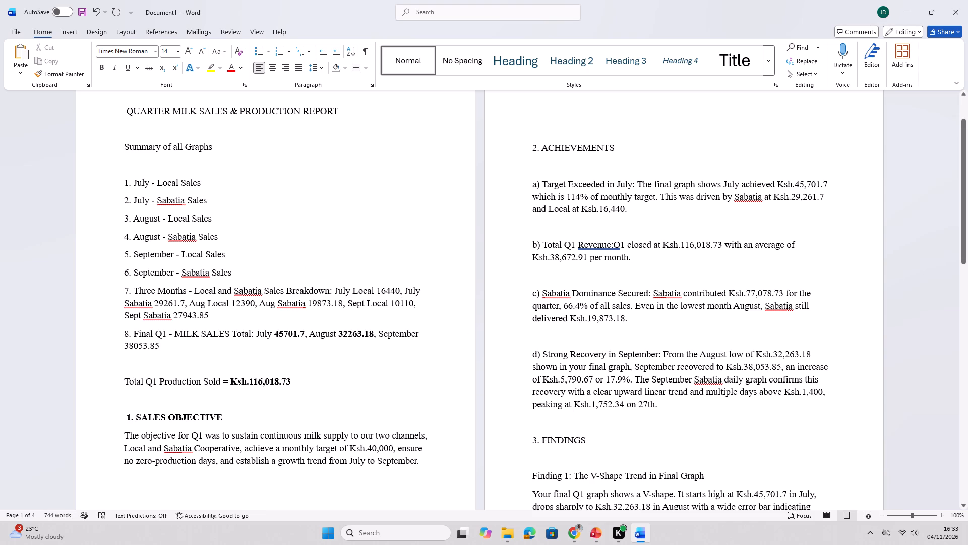
{"action": "left_click_drag", "start_coordinate": [163, 345], "coordinate": [129, 348]}
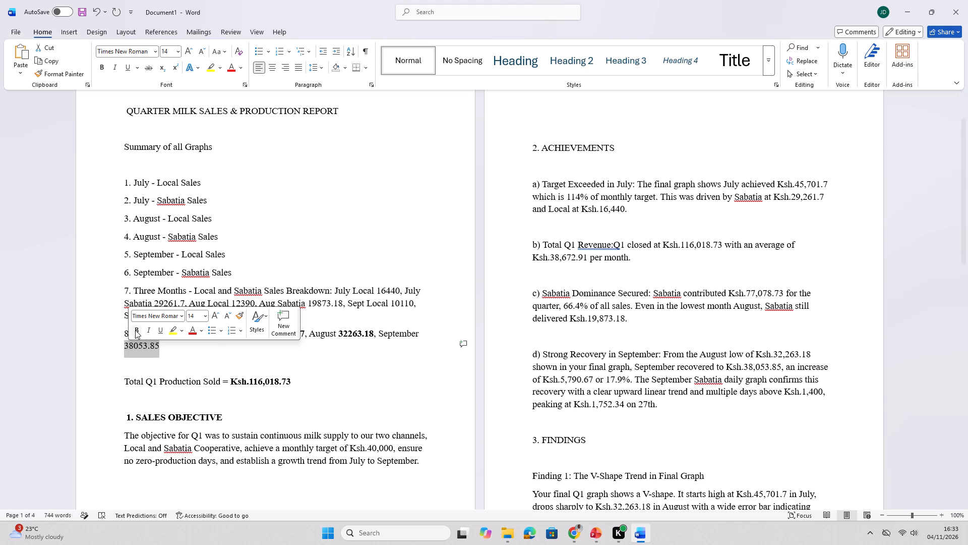
{"action": "left_click", "coordinate": [136, 330]}
{"action": "left_click", "coordinate": [179, 356]}
Ignore all spelling flags on the word "Sabatia" throughout the report.
{"action": "scroll", "coordinate": [190, 362], "scroll_direction": "up", "scroll_amount": 1}
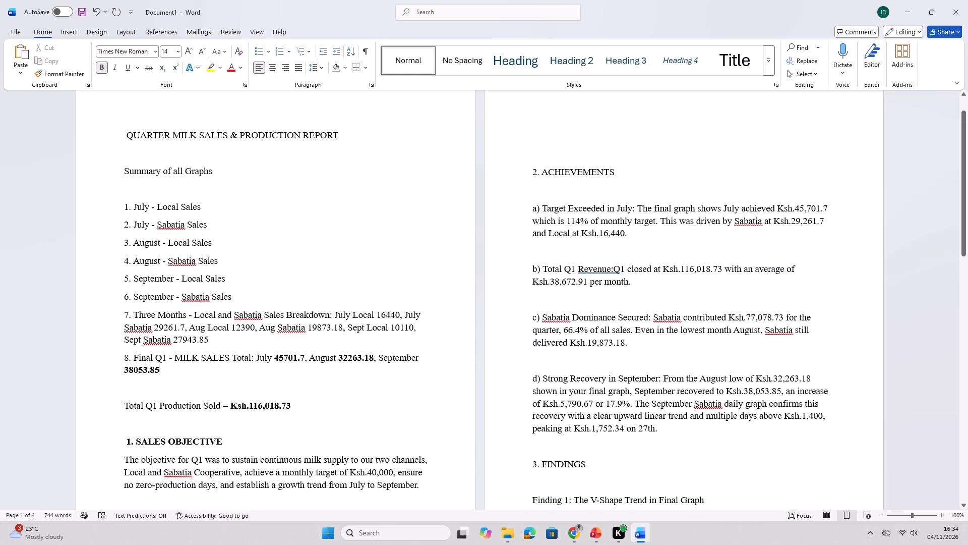
{"action": "right_click", "coordinate": [177, 220]}
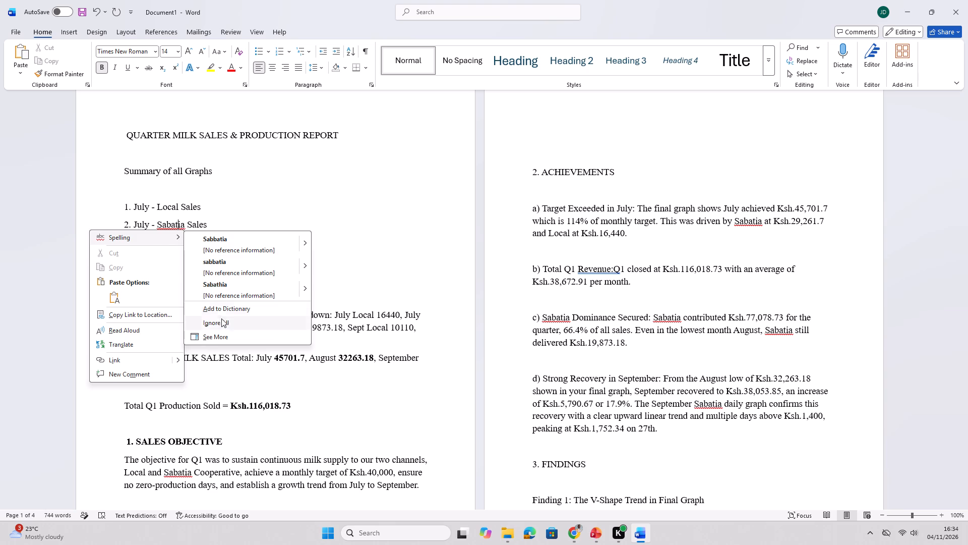
{"action": "left_click", "coordinate": [221, 321]}
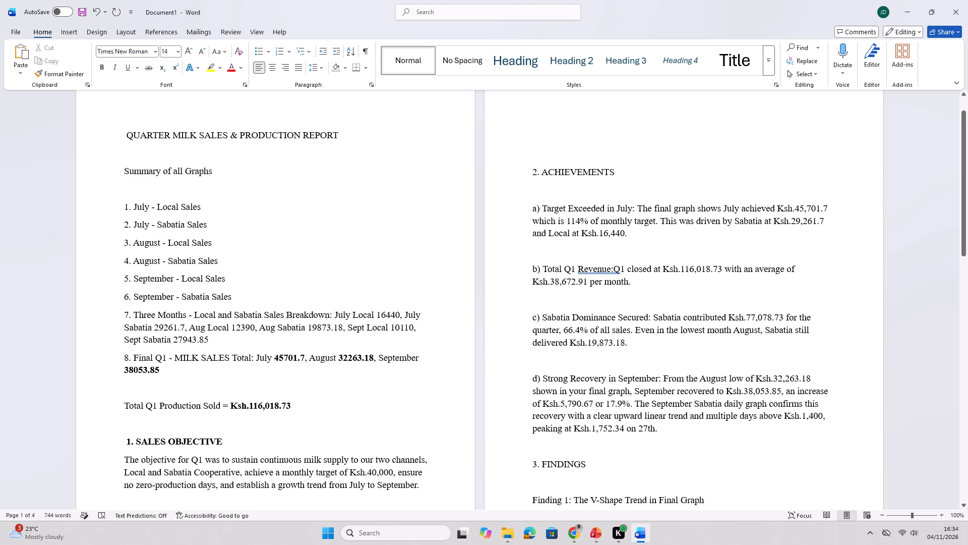
Accept the grammar correction "Revenue: Q1" in achievement b) to add the missing space after the colon.
{"action": "right_click", "coordinate": [607, 271]}
{"action": "right_click", "coordinate": [617, 268]}
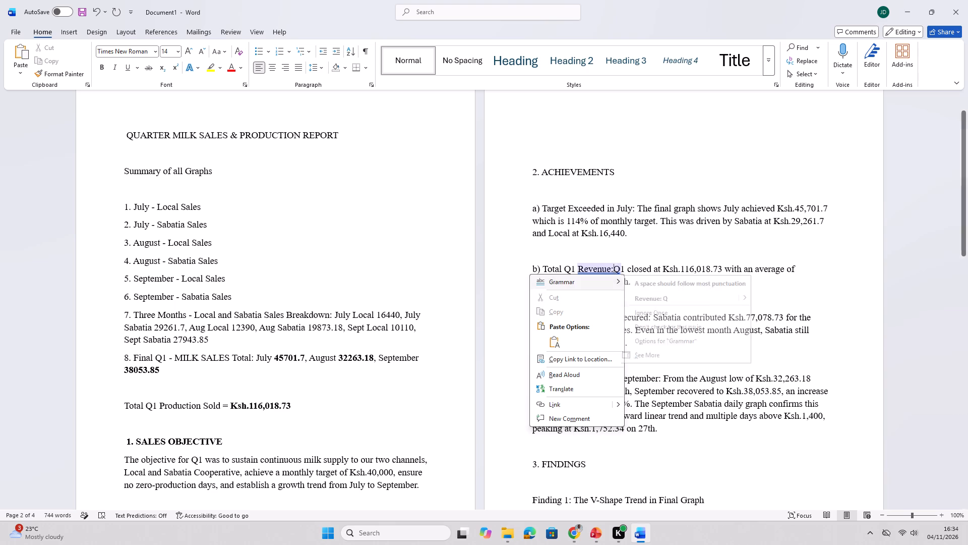
{"action": "left_click", "coordinate": [659, 295]}
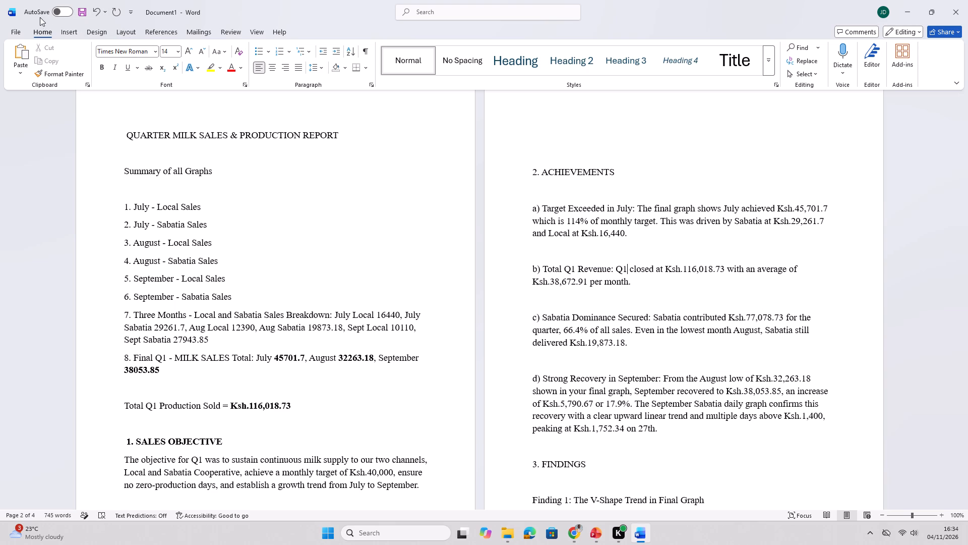
Start saving a copy of the report with Word Document (*.docx) as the file format.
{"action": "left_click", "coordinate": [17, 32]}
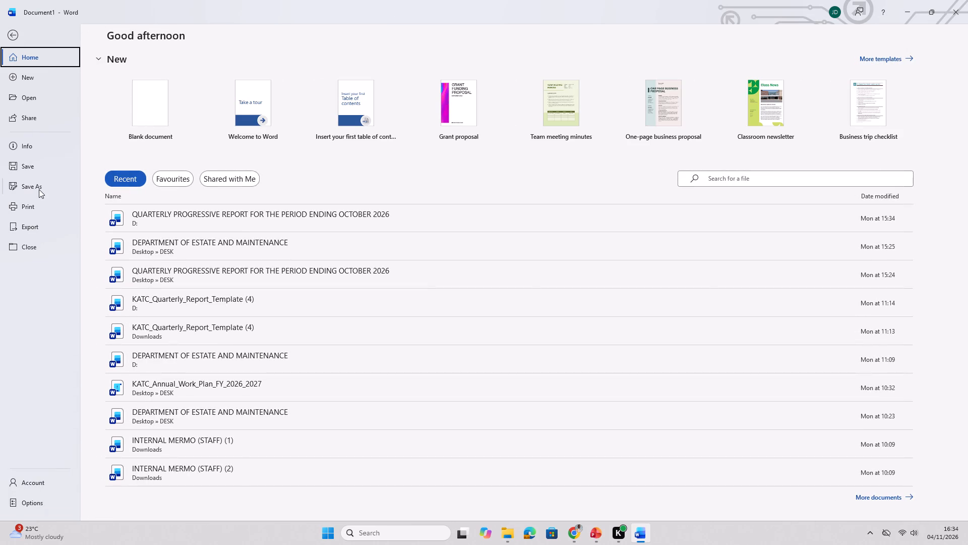
{"action": "left_click", "coordinate": [39, 187]}
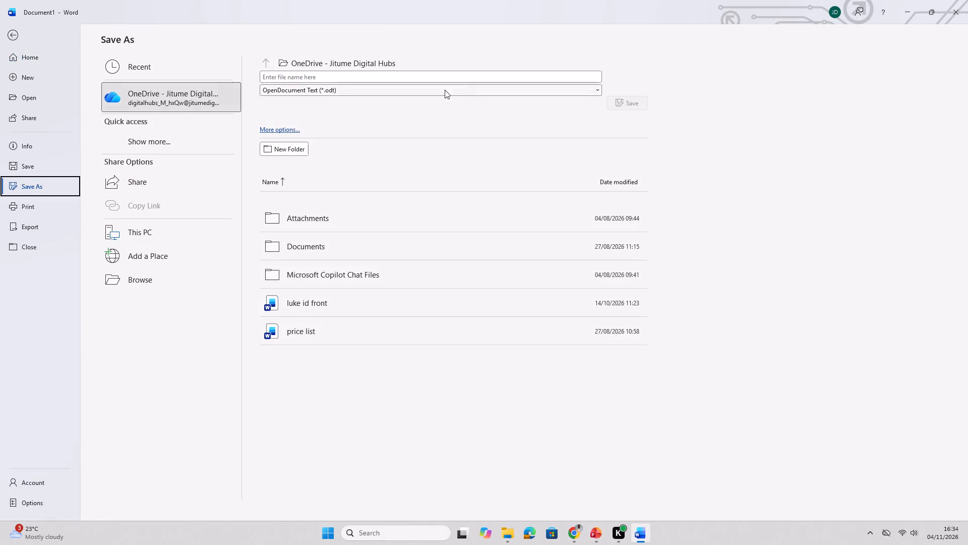
{"action": "left_click", "coordinate": [597, 90]}
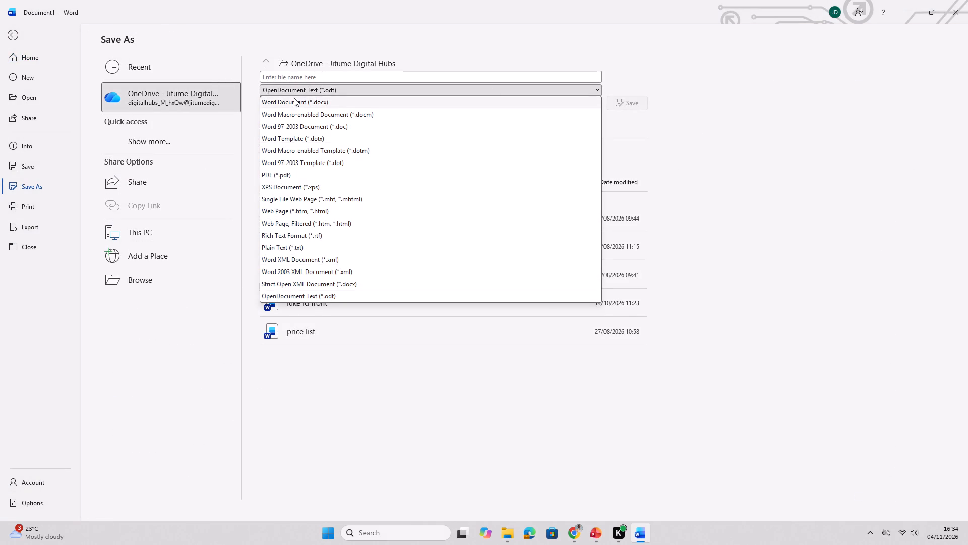
{"action": "left_click", "coordinate": [294, 100]}
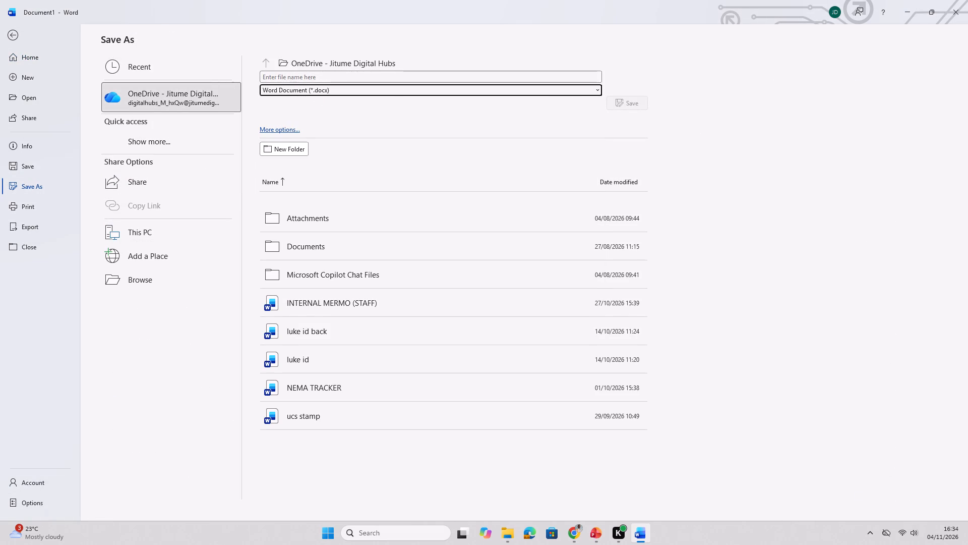
Enter "Q1-SALES REPORT" as the file name for the saved report.
{"action": "left_click", "coordinate": [568, 78]}
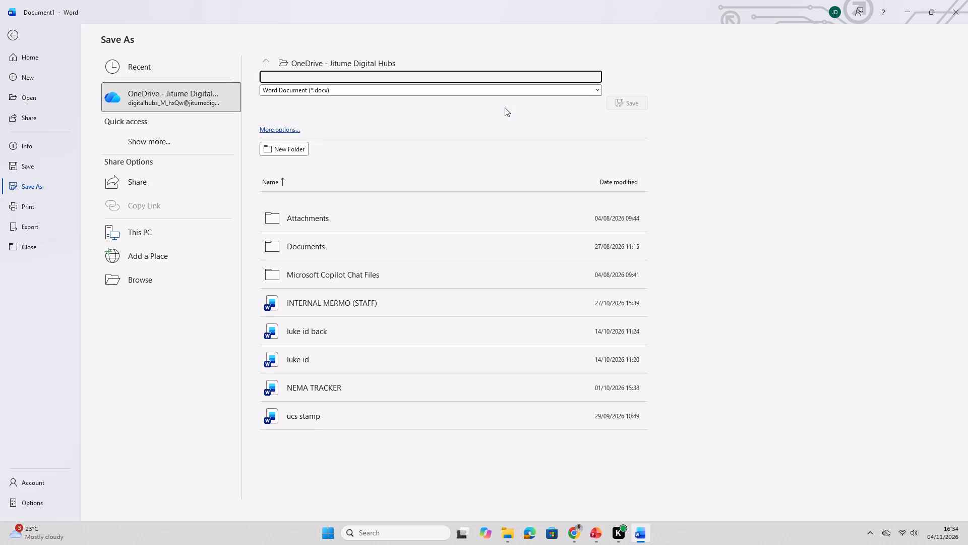
{"action": "type", "text": "sa"}
{"action": "key", "text": "BackSpace"}
{"action": "key", "text": "BackSpace"}
{"action": "type", "text": "SALES"}
{"action": "key", "text": "space"}
{"action": "type", "text": "REPORT"}
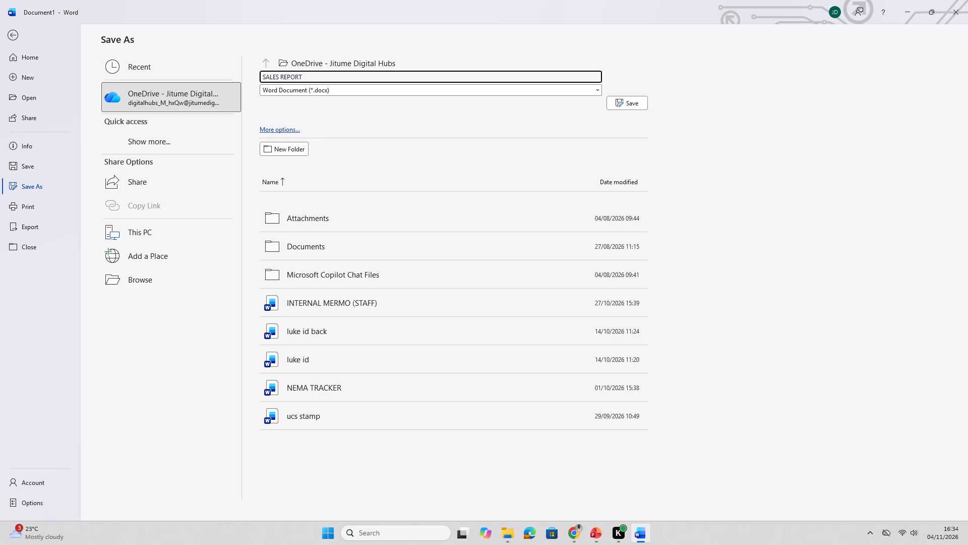
{"action": "left_click", "coordinate": [263, 76]}
{"action": "key", "text": "q"}
{"action": "key", "text": "1"}
{"action": "key", "text": "minus"}
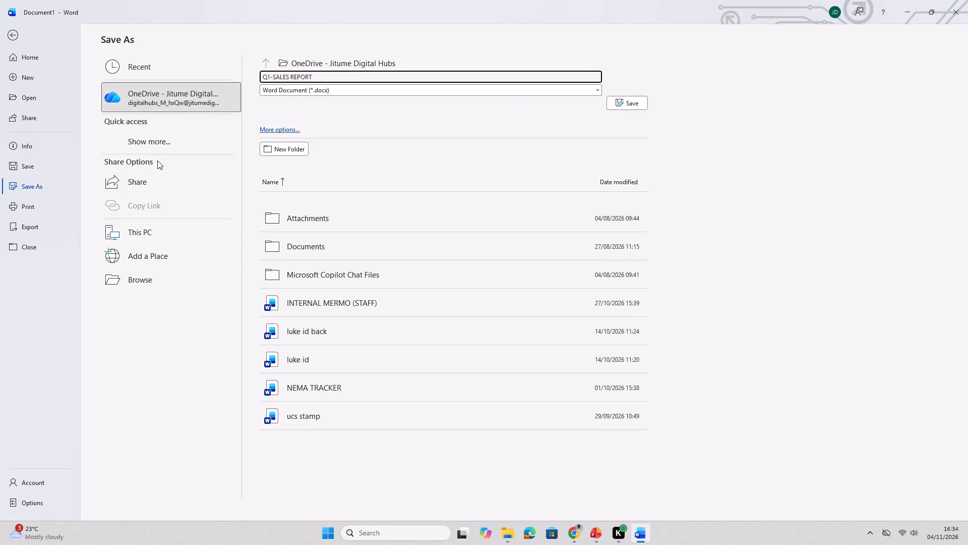
Save the report in the DESK folder on the Desktop.
{"action": "left_click", "coordinate": [169, 281]}
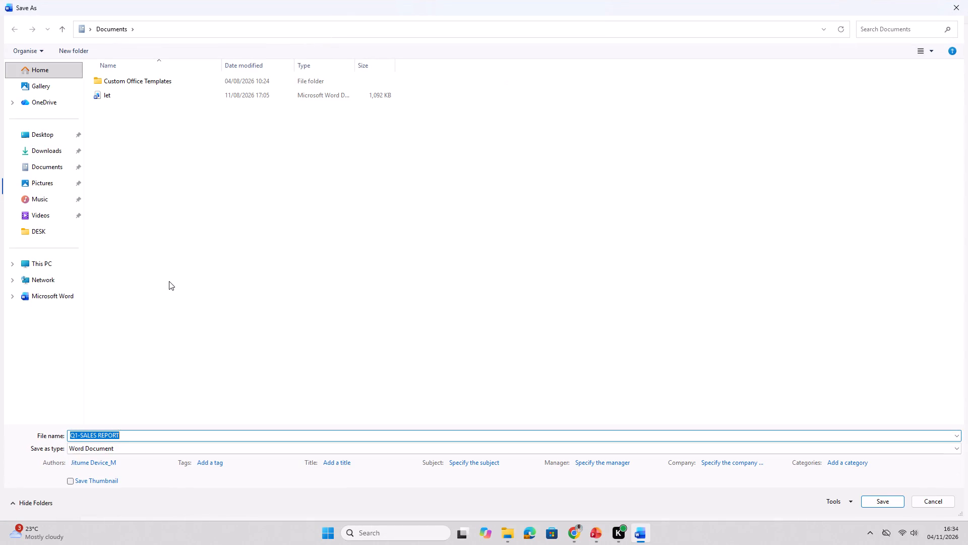
{"action": "left_click", "coordinate": [45, 234]}
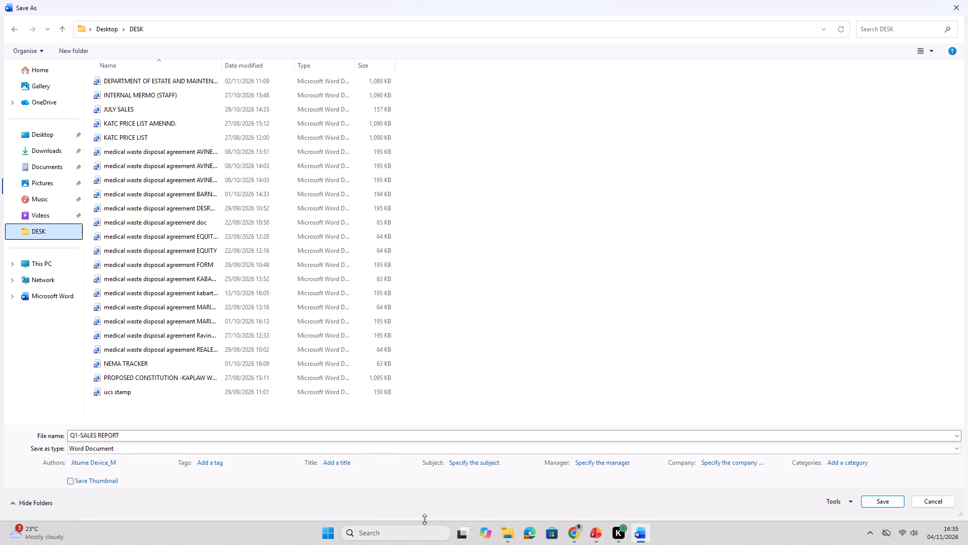
{"action": "left_click", "coordinate": [879, 502]}
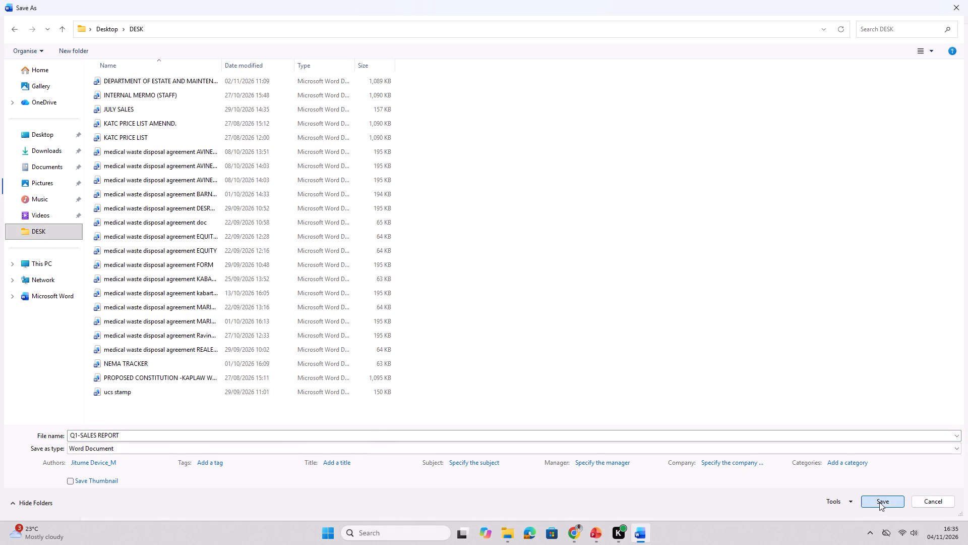
Make the title "QUARTER MILK SALES & PRODUCTION REPORT" and the "Summary of all Graphs" line bold.
{"action": "scroll", "coordinate": [358, 287], "scroll_direction": "up", "scroll_amount": 3}
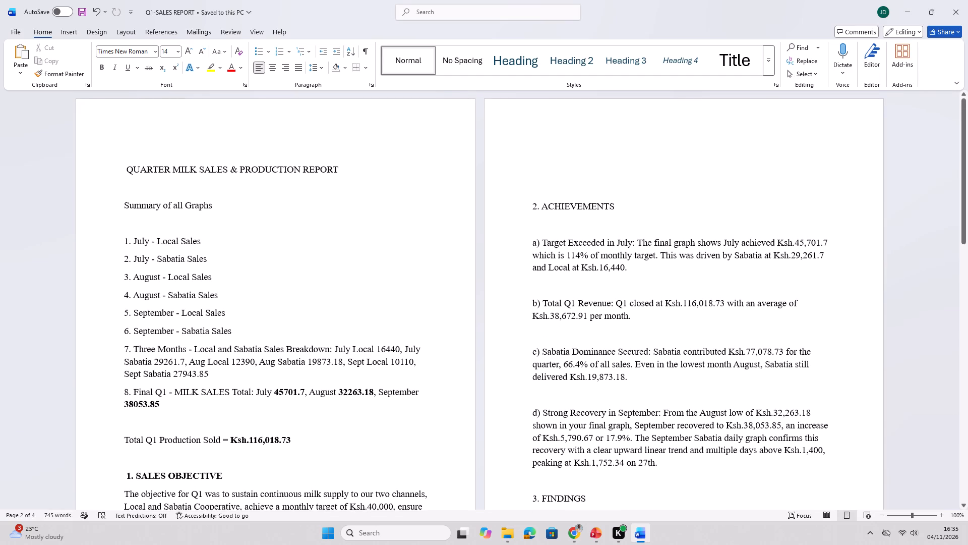
{"action": "scroll", "coordinate": [358, 287], "scroll_direction": "up", "scroll_amount": 1}
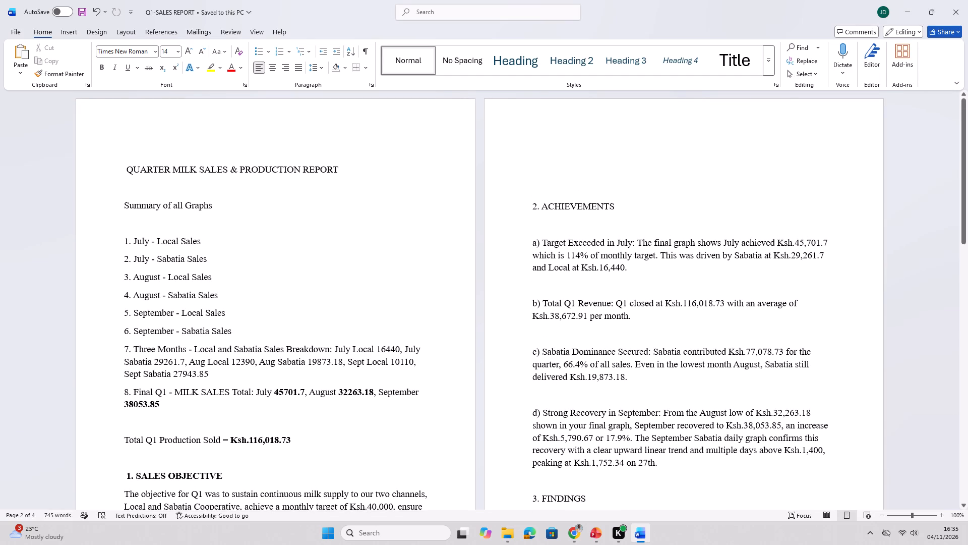
{"action": "left_click_drag", "start_coordinate": [127, 169], "coordinate": [298, 203]}
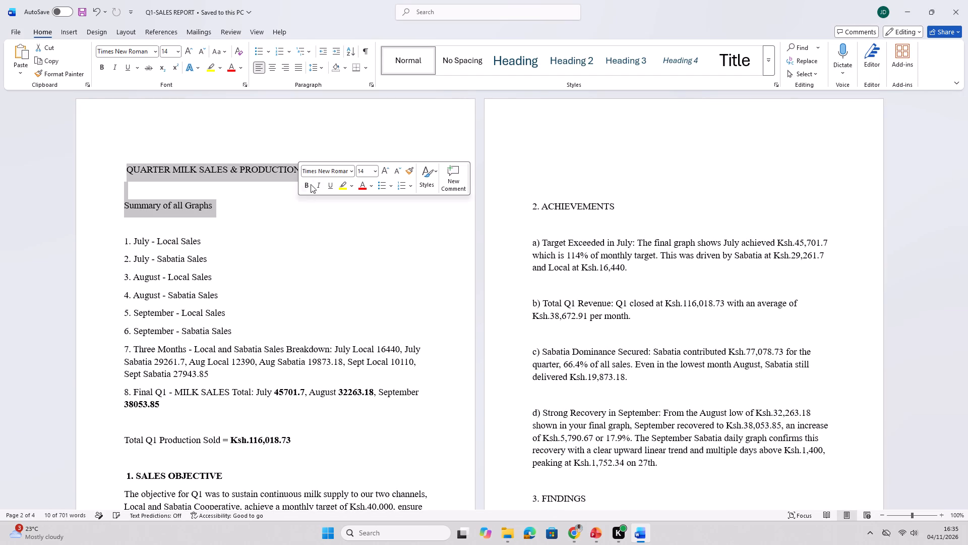
{"action": "left_click", "coordinate": [307, 184]}
{"action": "left_click", "coordinate": [302, 232]}
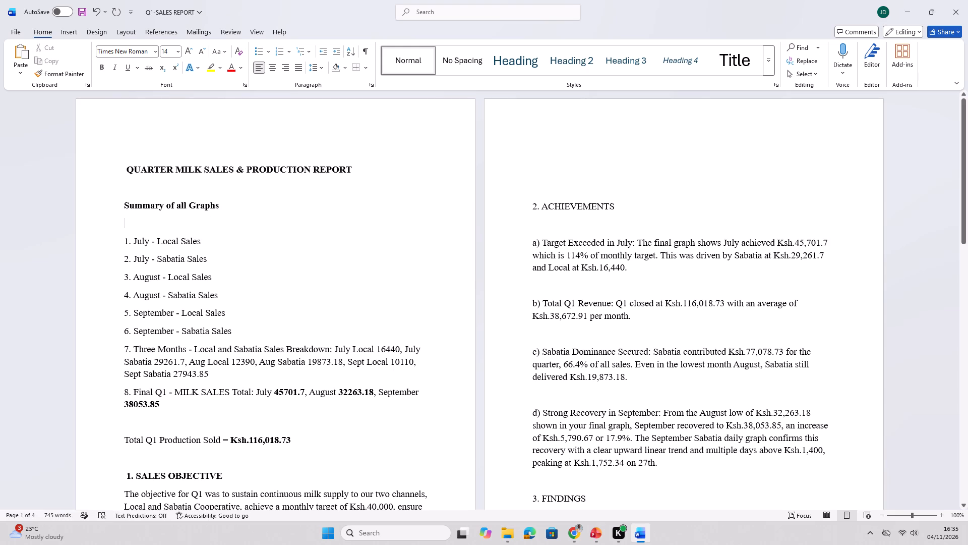
Bold the three Sabatia sales figures in summary item 7: 27943.85, 29261.7 and 19873.18.
{"action": "scroll", "coordinate": [245, 237], "scroll_direction": "down", "scroll_amount": 3}
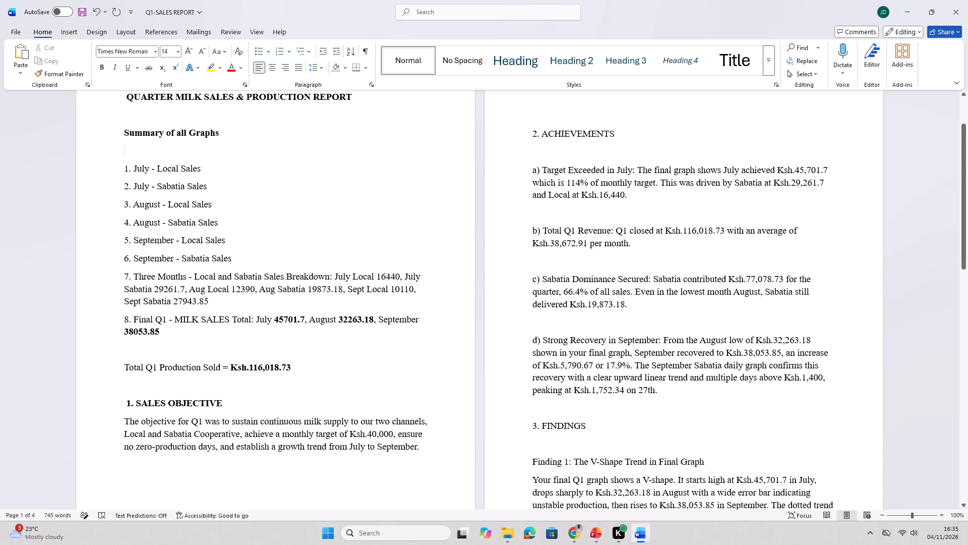
{"action": "left_click_drag", "start_coordinate": [212, 300], "coordinate": [184, 300]}
{"action": "left_click", "coordinate": [193, 281]}
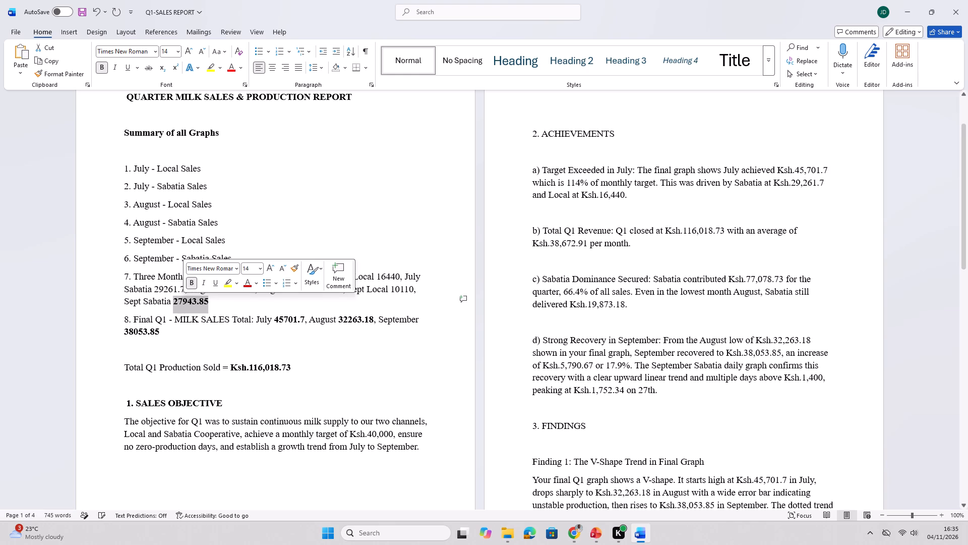
{"action": "left_click", "coordinate": [245, 311]}
{"action": "left_click_drag", "start_coordinate": [186, 289], "coordinate": [184, 289]}
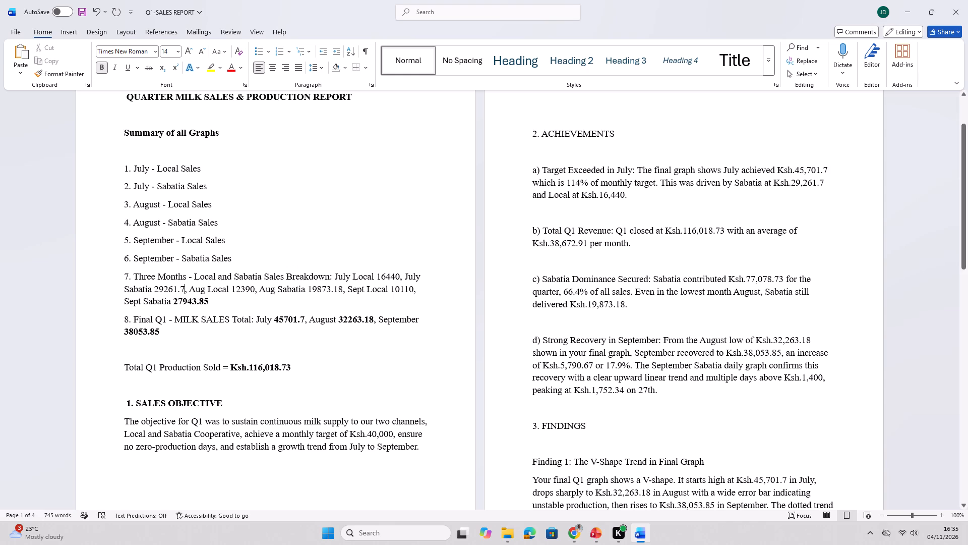
{"action": "left_click_drag", "start_coordinate": [184, 289], "coordinate": [167, 287]}
{"action": "left_click", "coordinate": [178, 273]}
{"action": "left_click_drag", "start_coordinate": [229, 306], "coordinate": [222, 302]}
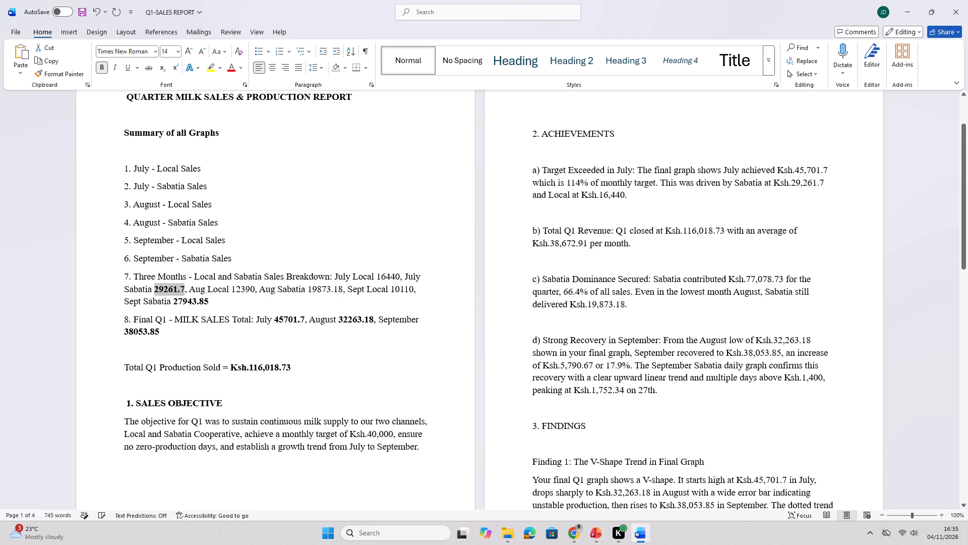
{"action": "left_click_drag", "start_coordinate": [342, 291], "coordinate": [317, 291]}
{"action": "left_click", "coordinate": [324, 275]}
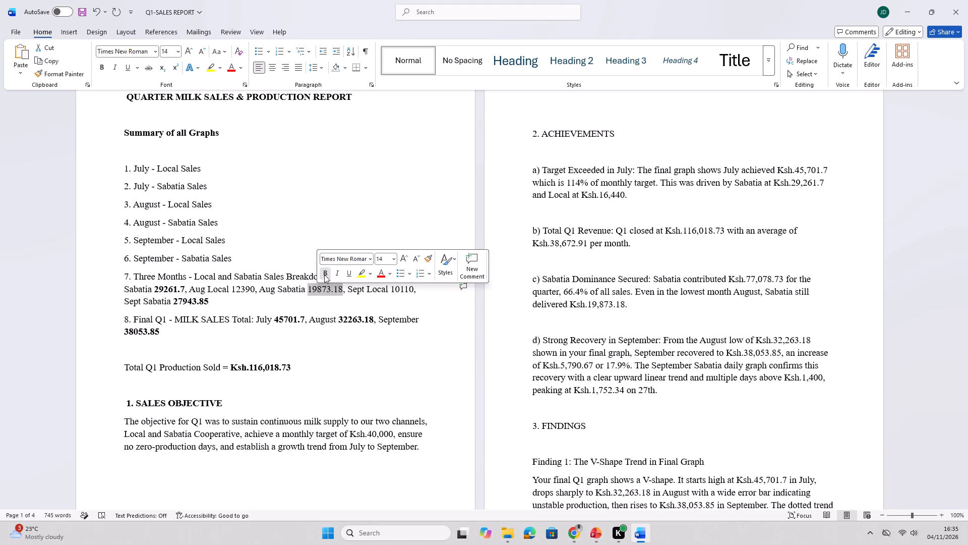
{"action": "left_click", "coordinate": [333, 307]}
Bold the three Local sales figures in summary item 7: 10110, 16440 and 12390.
{"action": "left_click_drag", "start_coordinate": [414, 291], "coordinate": [394, 293]}
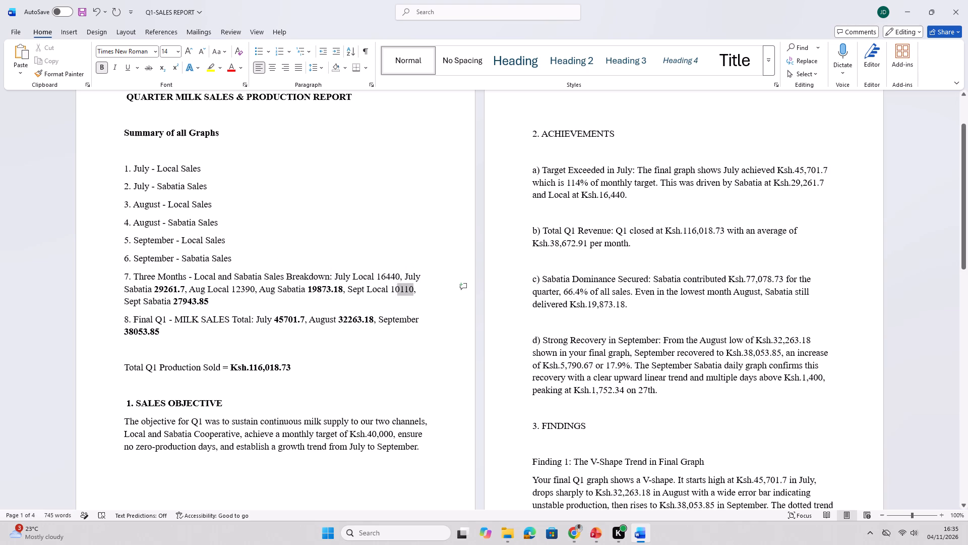
{"action": "left_click_drag", "start_coordinate": [394, 293], "coordinate": [391, 293]}
{"action": "left_click", "coordinate": [398, 277]}
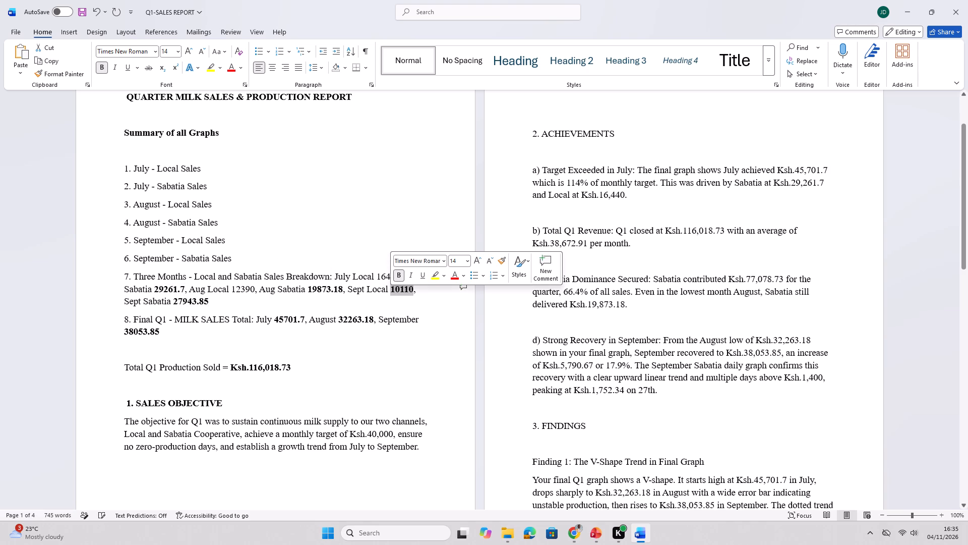
{"action": "left_click", "coordinate": [386, 307]}
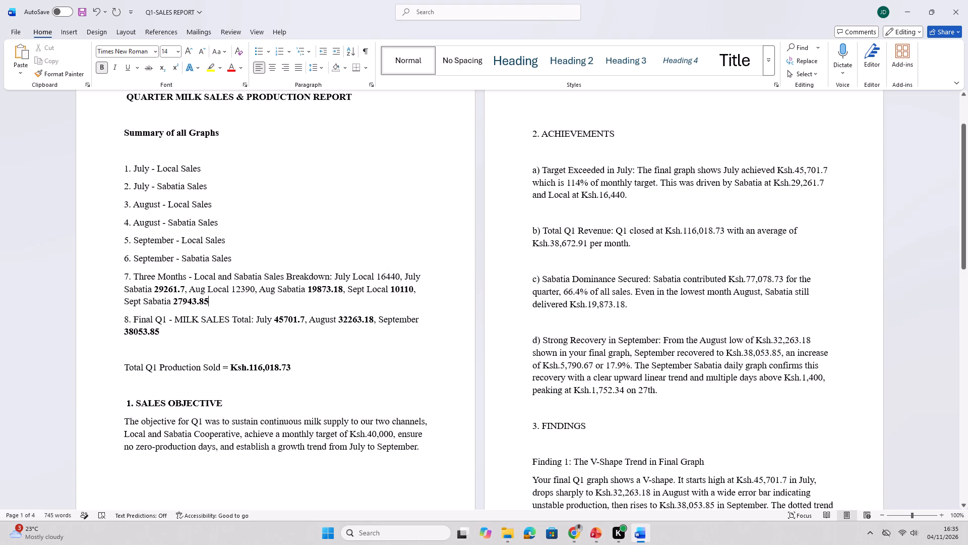
{"action": "left_click_drag", "start_coordinate": [399, 277], "coordinate": [376, 279]}
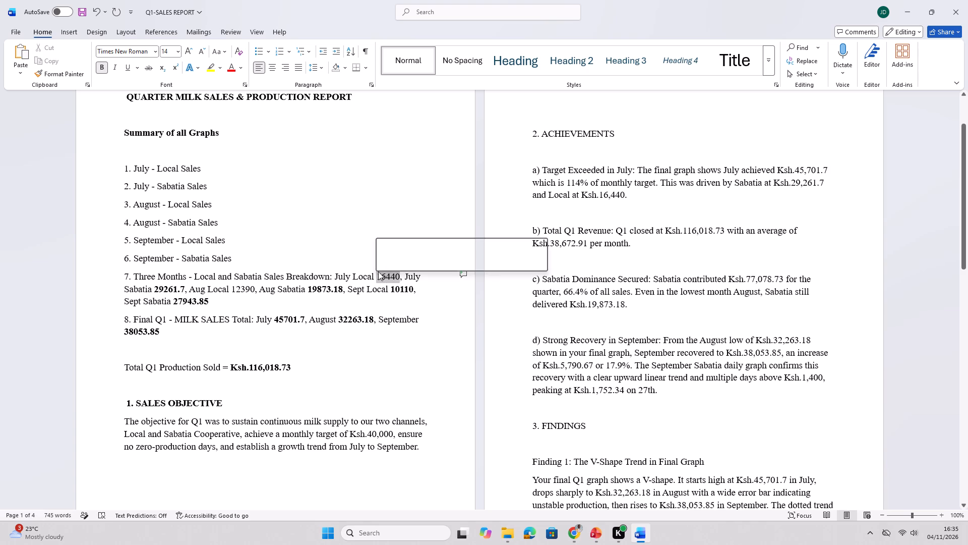
{"action": "left_click", "coordinate": [385, 263]}
{"action": "left_click", "coordinate": [373, 312]}
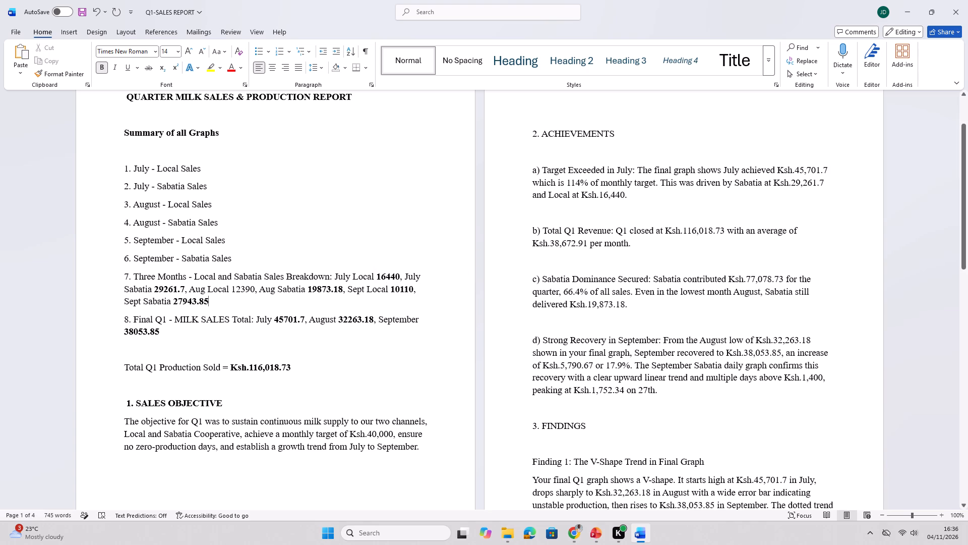
{"action": "left_click_drag", "start_coordinate": [254, 291], "coordinate": [231, 290]}
{"action": "left_click_drag", "start_coordinate": [231, 290], "coordinate": [230, 290]}
{"action": "left_click", "coordinate": [239, 272]}
{"action": "left_click", "coordinate": [216, 308]}
Look through the whole report, checking the formatting of its section headings and findings.
{"action": "scroll", "coordinate": [236, 315], "scroll_direction": "down", "scroll_amount": 1}
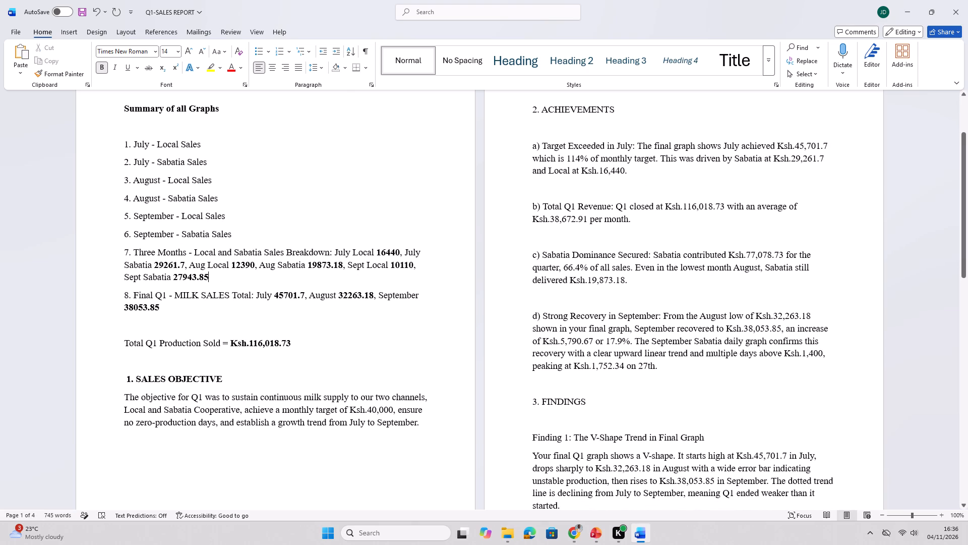
{"action": "scroll", "coordinate": [236, 315], "scroll_direction": "down", "scroll_amount": 7}
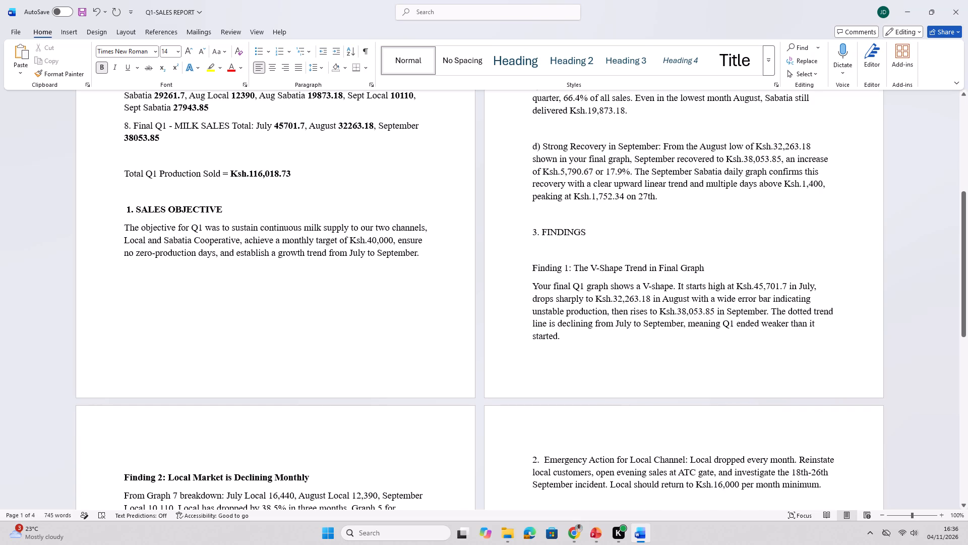
{"action": "scroll", "coordinate": [245, 235], "scroll_direction": "down", "scroll_amount": 5}
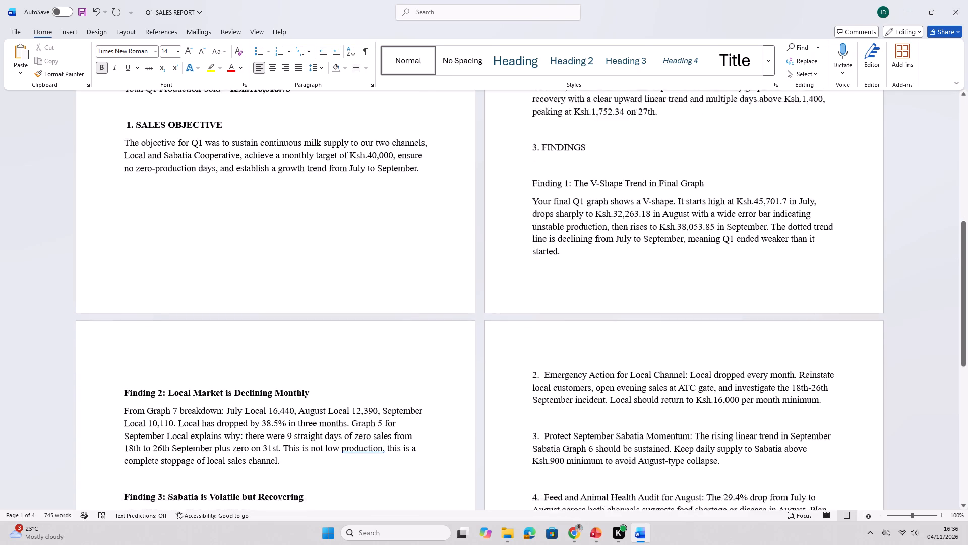
{"action": "scroll", "coordinate": [248, 237], "scroll_direction": "down", "scroll_amount": 17}
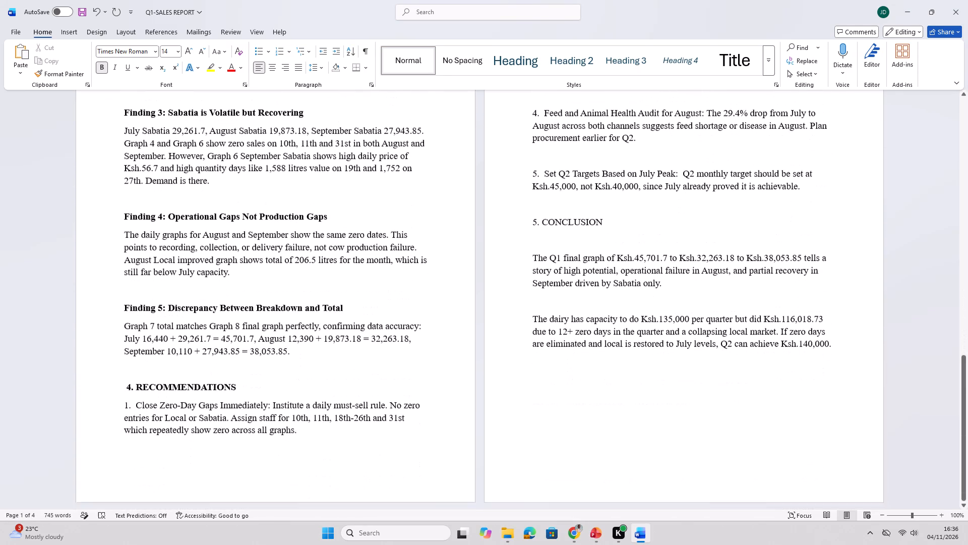
{"action": "scroll", "coordinate": [267, 234], "scroll_direction": "up", "scroll_amount": 18}
{"action": "scroll", "coordinate": [0, 308], "scroll_direction": "up", "scroll_amount": 4}
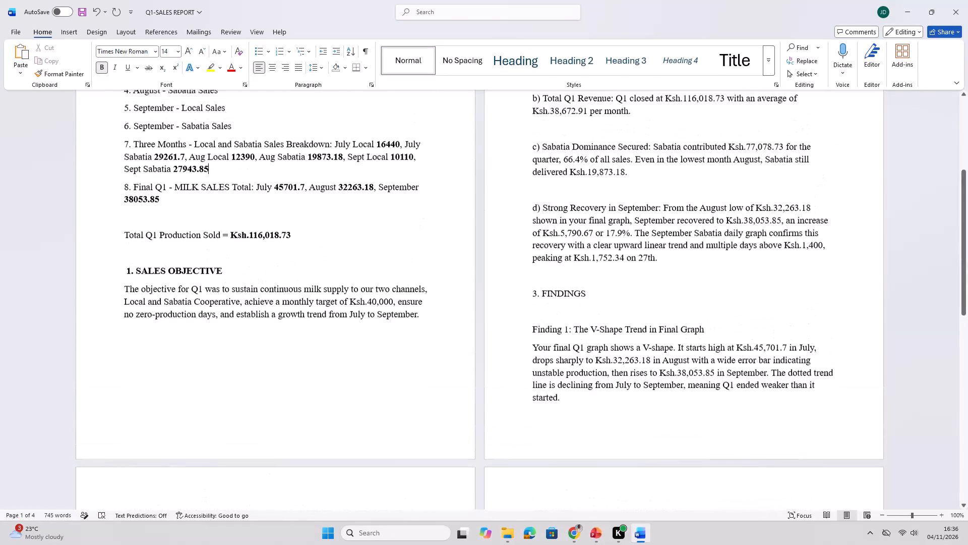
{"action": "scroll", "coordinate": [557, 239], "scroll_direction": "up", "scroll_amount": 9}
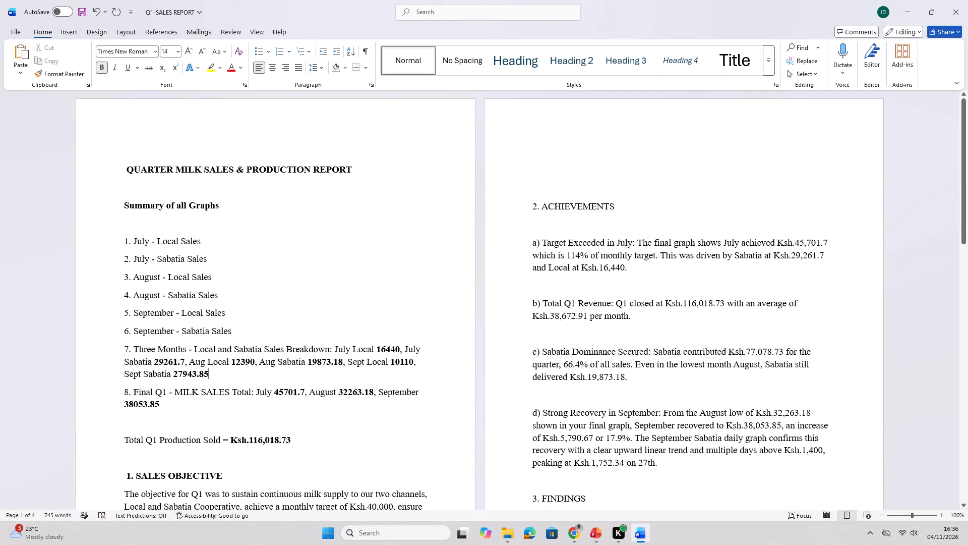
Remove the blank line below the "2. ACHIEVEMENTS" heading and make the heading bold.
{"action": "left_click", "coordinate": [537, 228]}
{"action": "key", "text": "BackSpace"}
{"action": "left_click_drag", "start_coordinate": [625, 206], "coordinate": [585, 204]}
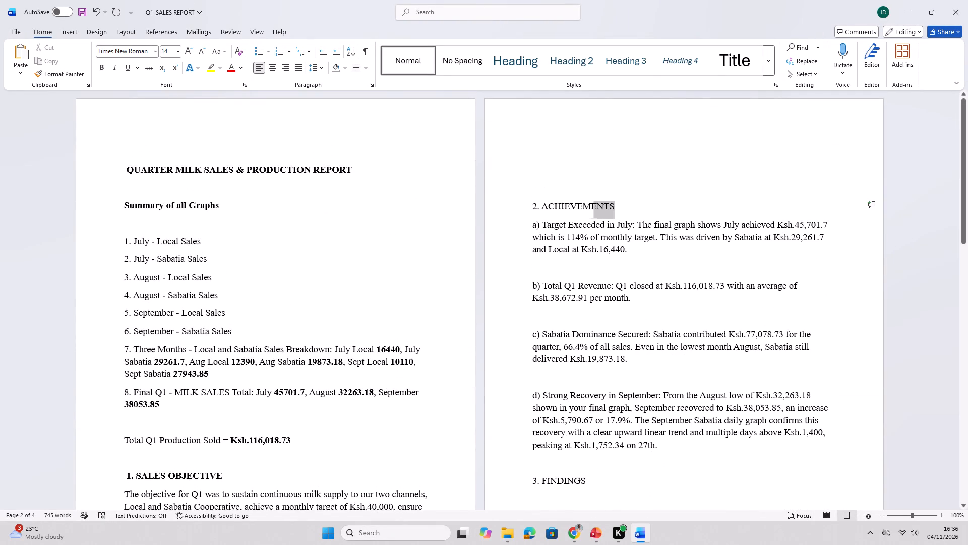
{"action": "left_click_drag", "start_coordinate": [585, 204], "coordinate": [529, 206]}
{"action": "left_click", "coordinate": [541, 191]}
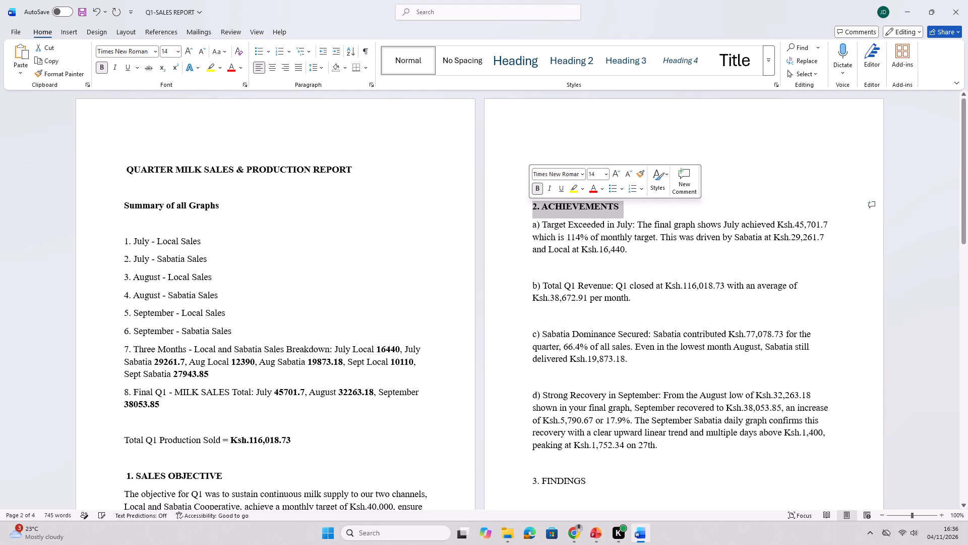
{"action": "left_click", "coordinate": [652, 259]}
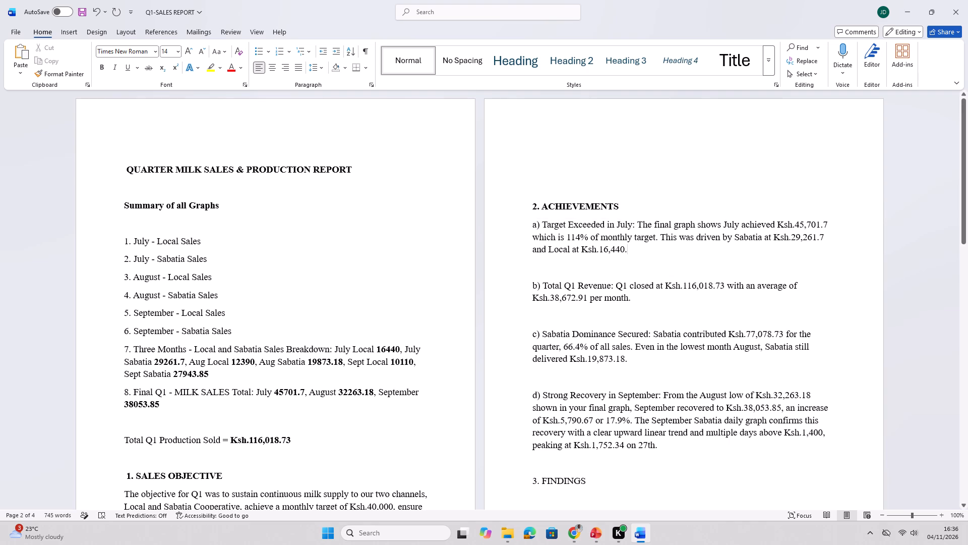
Bold the lead-in phrases of achievements a) to d), from "Target Exceeded in July" to "Strong Recovery in September", leaving out the colons.
{"action": "scroll", "coordinate": [717, 260], "scroll_direction": "down", "scroll_amount": 2}
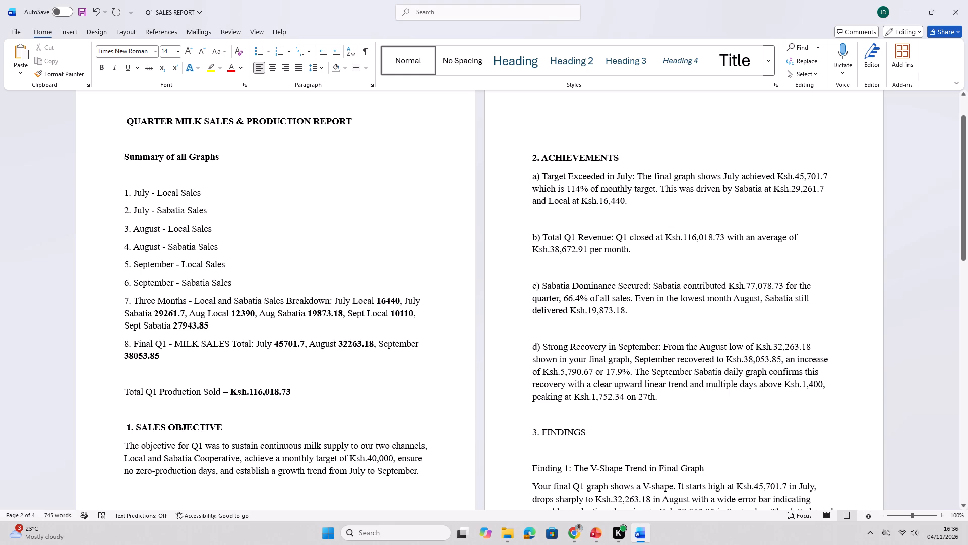
{"action": "left_click", "coordinate": [634, 177]}
{"action": "left_click_drag", "start_coordinate": [632, 176], "coordinate": [557, 176]}
{"action": "left_click", "coordinate": [564, 161]}
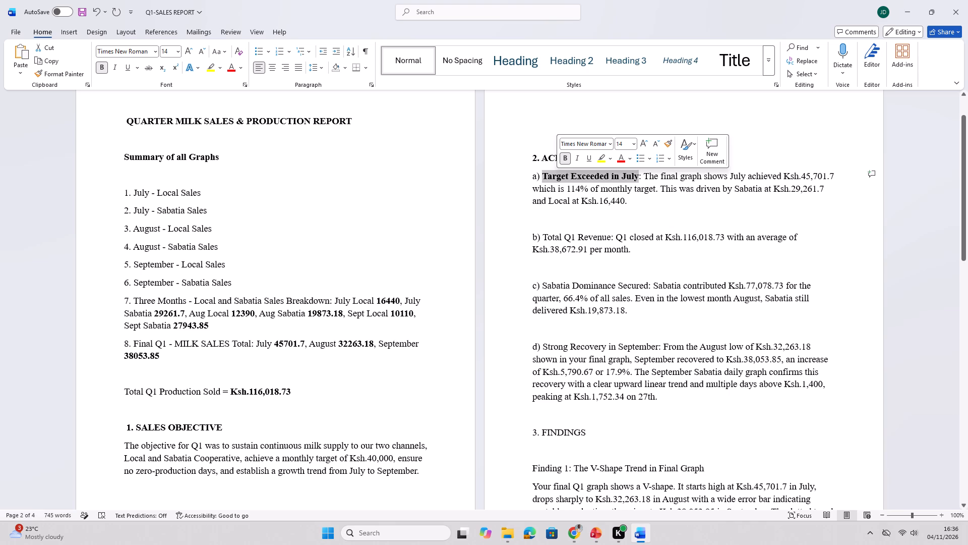
{"action": "left_click_drag", "start_coordinate": [610, 237], "coordinate": [549, 232]}
{"action": "left_click", "coordinate": [555, 215]}
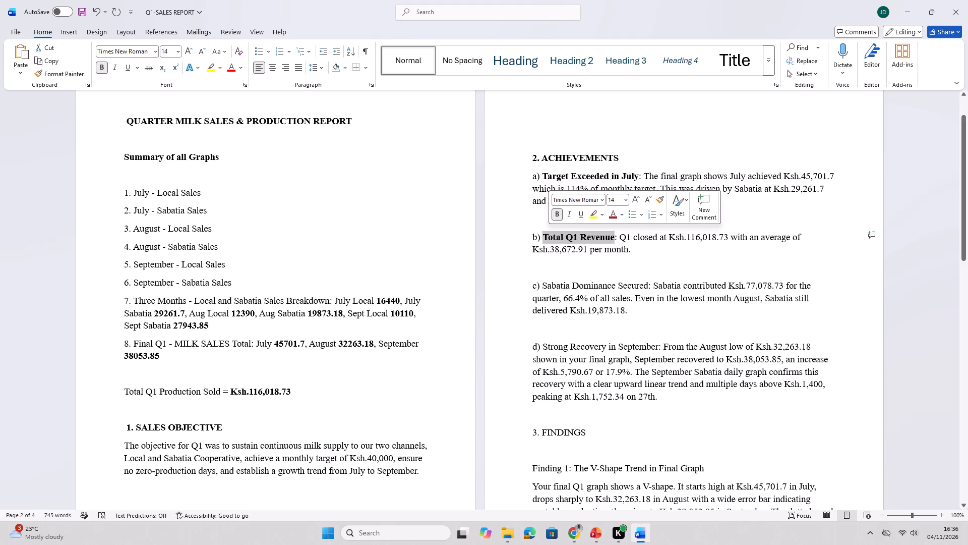
{"action": "left_click_drag", "start_coordinate": [648, 286], "coordinate": [543, 281]}
{"action": "left_click", "coordinate": [553, 265]}
{"action": "left_click", "coordinate": [589, 322]}
{"action": "scroll", "coordinate": [590, 323], "scroll_direction": "down", "scroll_amount": 3}
{"action": "left_click_drag", "start_coordinate": [659, 275], "coordinate": [582, 273]}
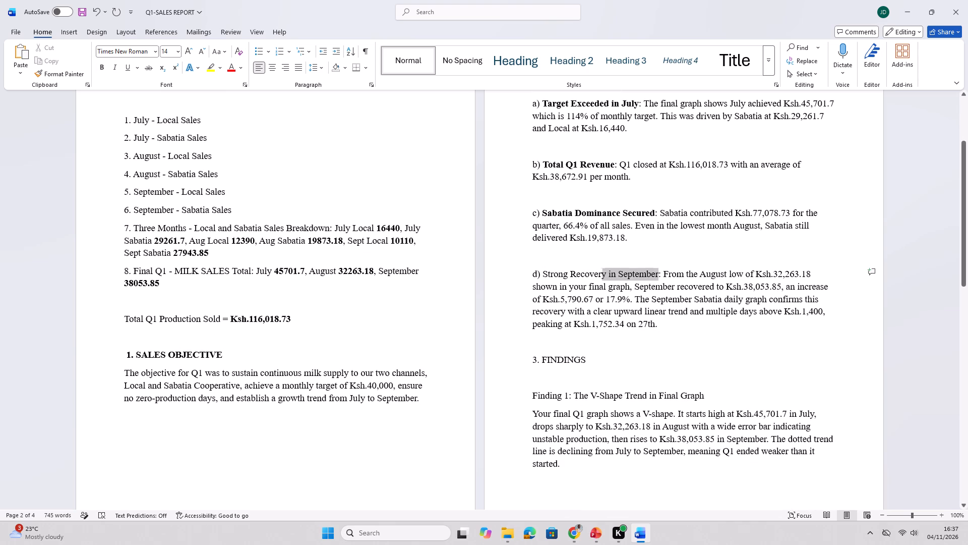
{"action": "left_click_drag", "start_coordinate": [582, 273], "coordinate": [560, 273]}
{"action": "left_click", "coordinate": [566, 258]}
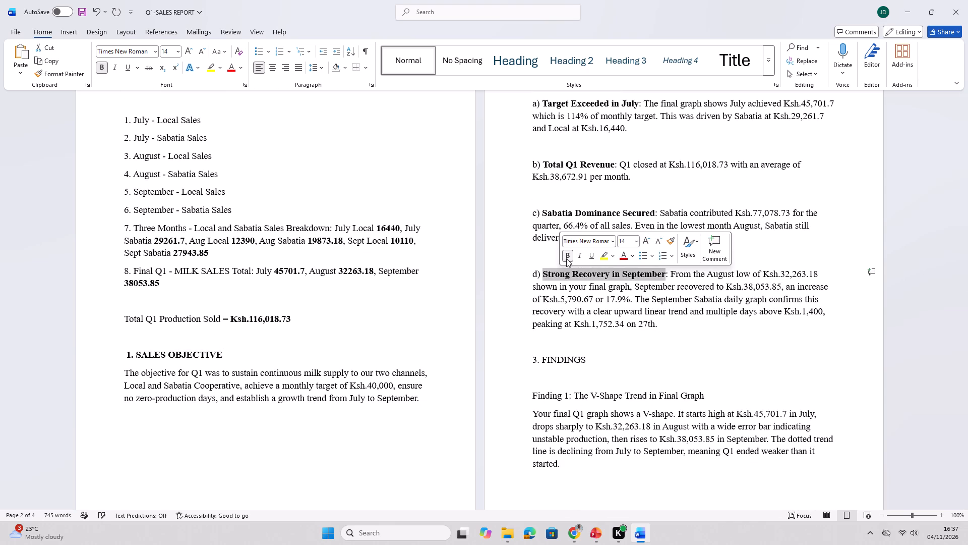
Remove the blank line below the "3. FINDINGS" heading and make the heading bold.
{"action": "scroll", "coordinate": [600, 321], "scroll_direction": "down", "scroll_amount": 3}
{"action": "left_click", "coordinate": [599, 295]}
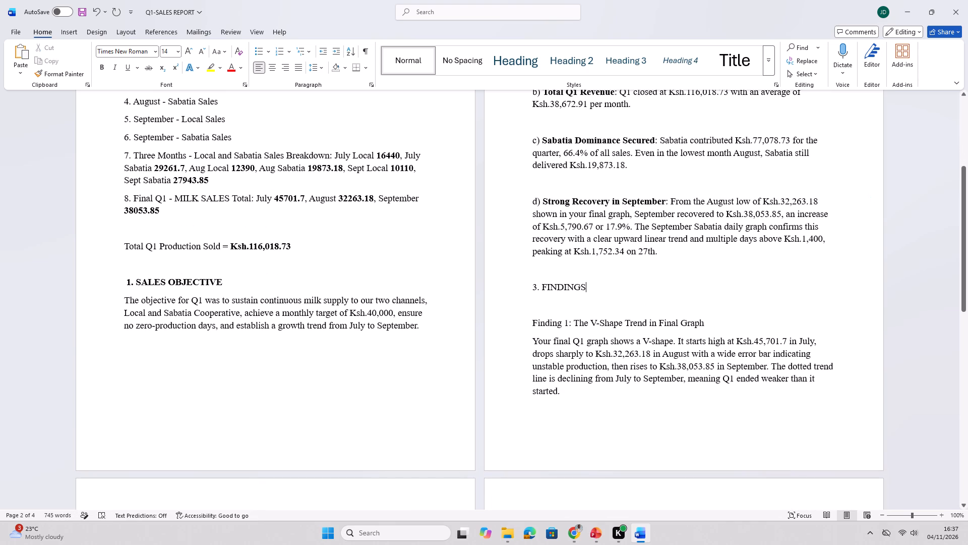
{"action": "left_click", "coordinate": [540, 309]}
{"action": "key", "text": "BackSpace"}
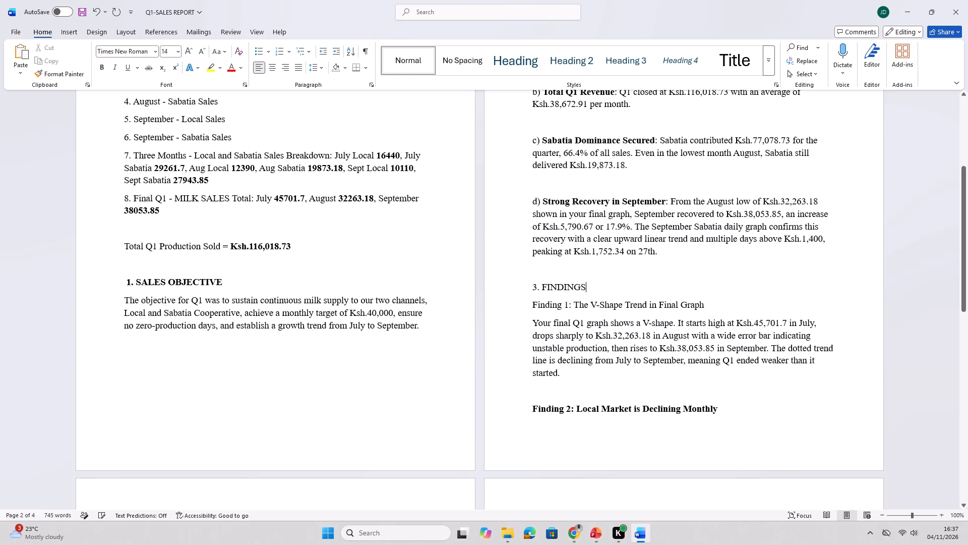
{"action": "left_click_drag", "start_coordinate": [592, 286], "coordinate": [533, 284]}
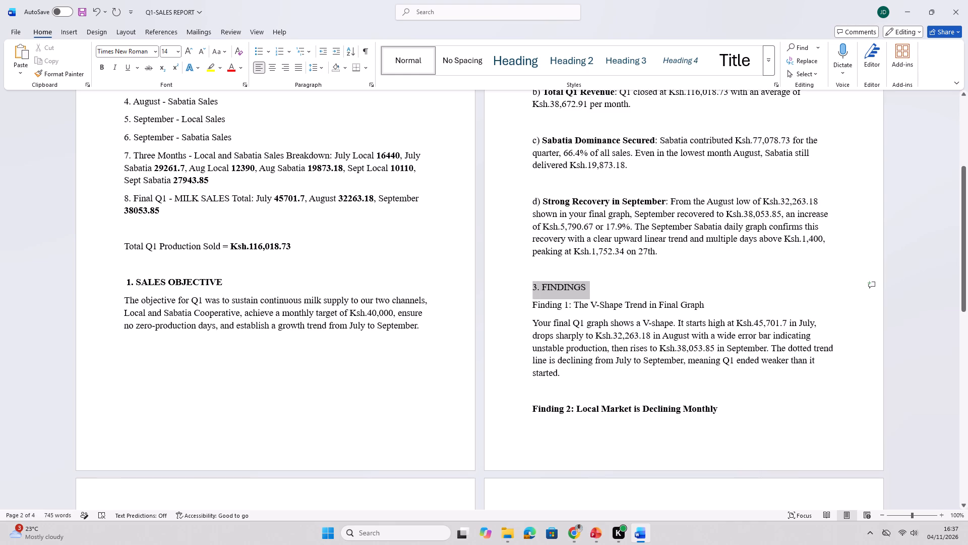
{"action": "left_click_drag", "start_coordinate": [533, 284], "coordinate": [531, 285]}
{"action": "left_click", "coordinate": [539, 271]}
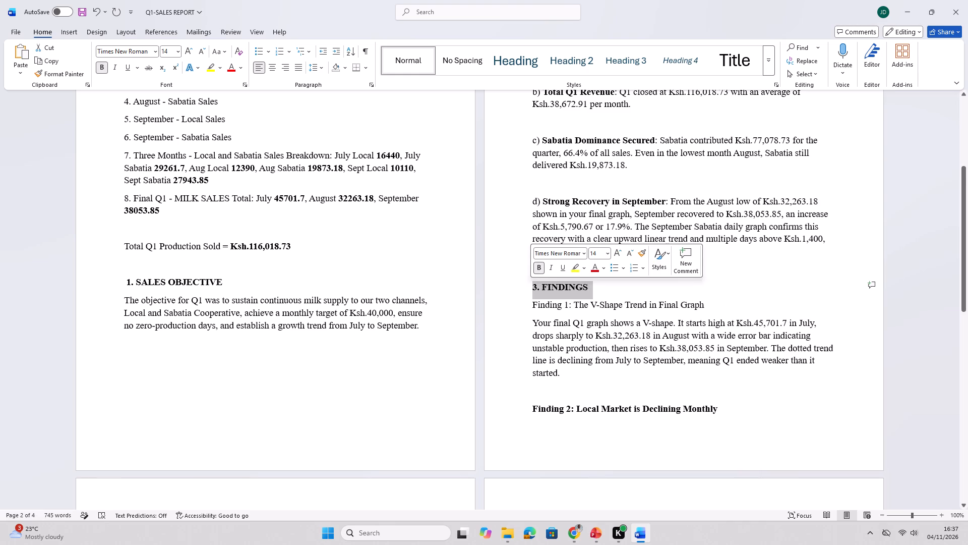
Bold the subheading "Finding 1: The V-Shape Trend in Final Graph".
{"action": "scroll", "coordinate": [643, 370], "scroll_direction": "down", "scroll_amount": 2}
{"action": "left_click", "coordinate": [636, 338]}
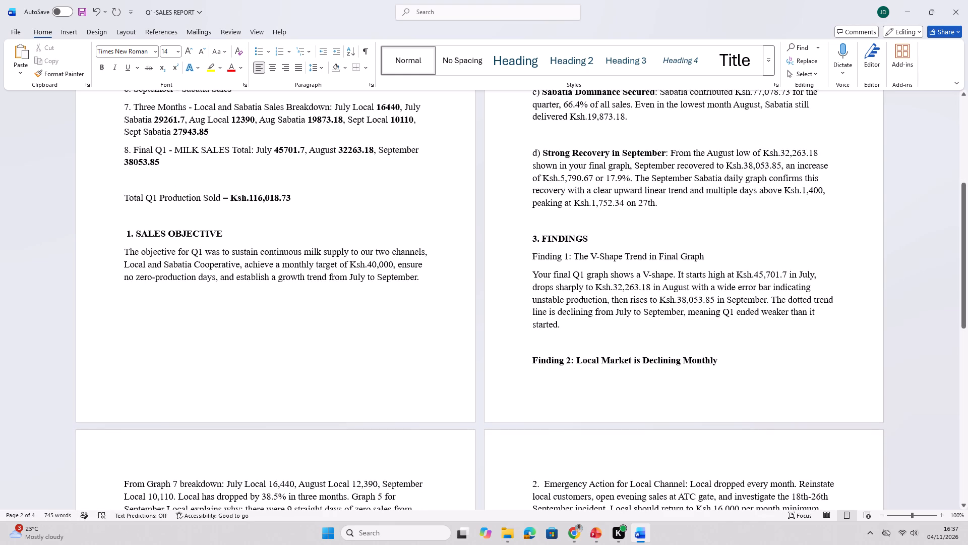
{"action": "left_click_drag", "start_coordinate": [533, 258], "coordinate": [652, 260]}
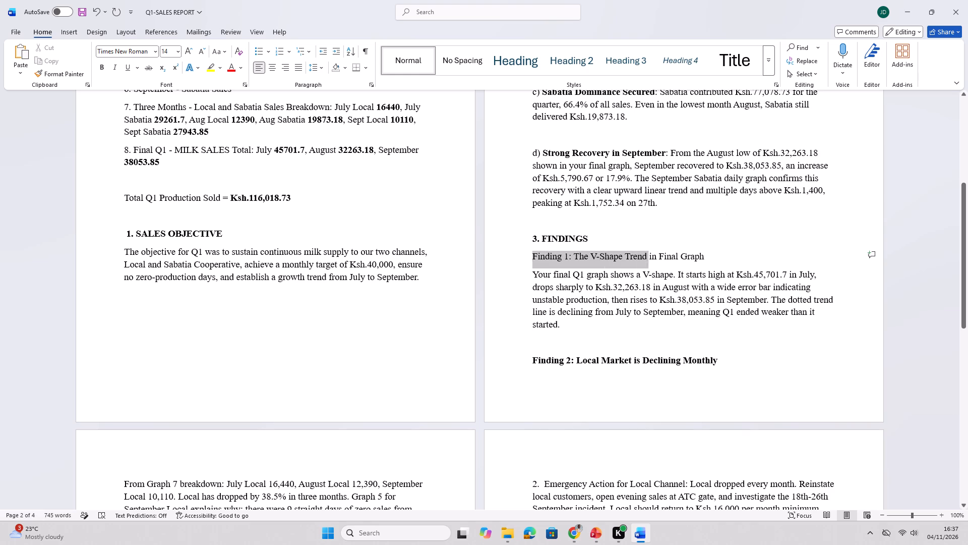
{"action": "left_click_drag", "start_coordinate": [652, 260], "coordinate": [704, 260]}
{"action": "left_click", "coordinate": [712, 247]}
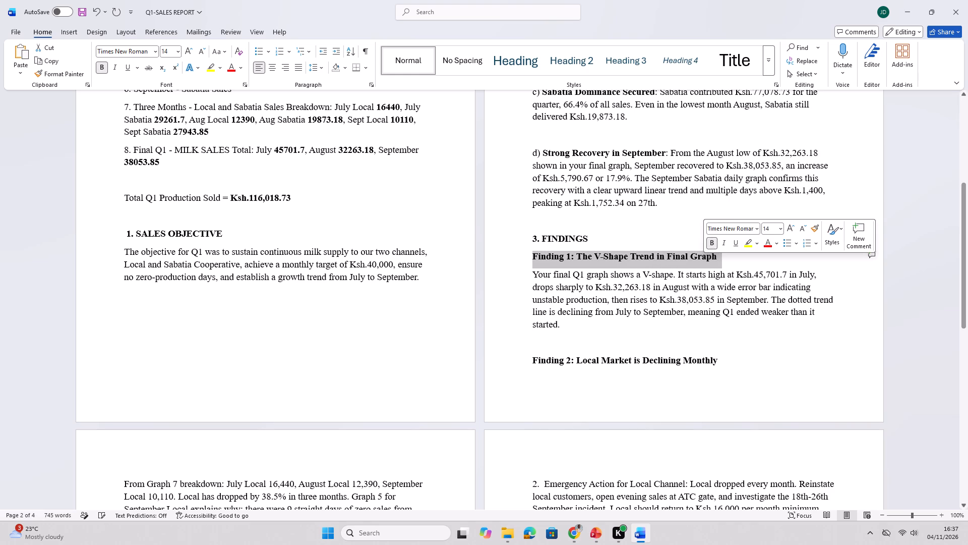
{"action": "left_click", "coordinate": [676, 333]}
Insert an extra blank line above the "Finding 2" subheading to move it onto the next page with its paragraph.
{"action": "scroll", "coordinate": [642, 341], "scroll_direction": "down", "scroll_amount": 7}
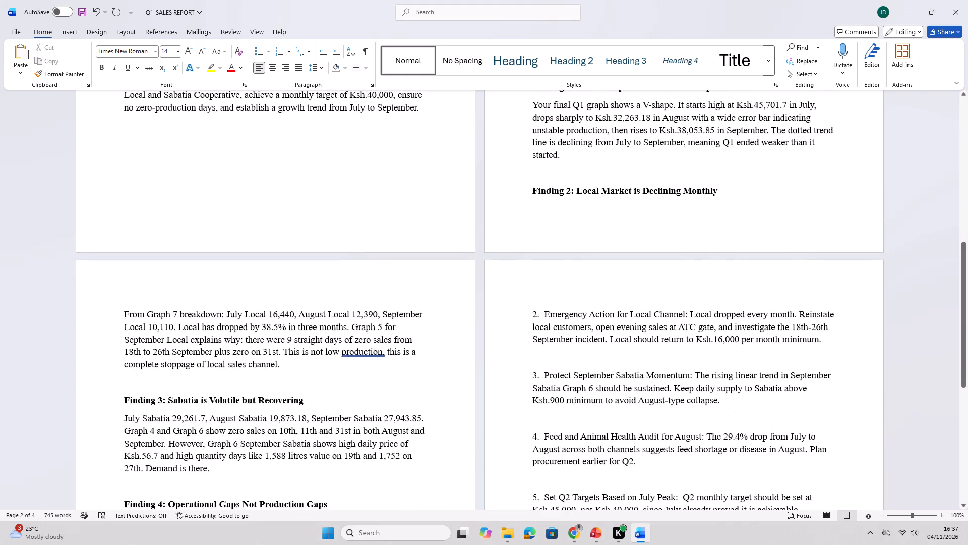
{"action": "scroll", "coordinate": [642, 339], "scroll_direction": "up", "scroll_amount": 3}
{"action": "left_click", "coordinate": [570, 250]}
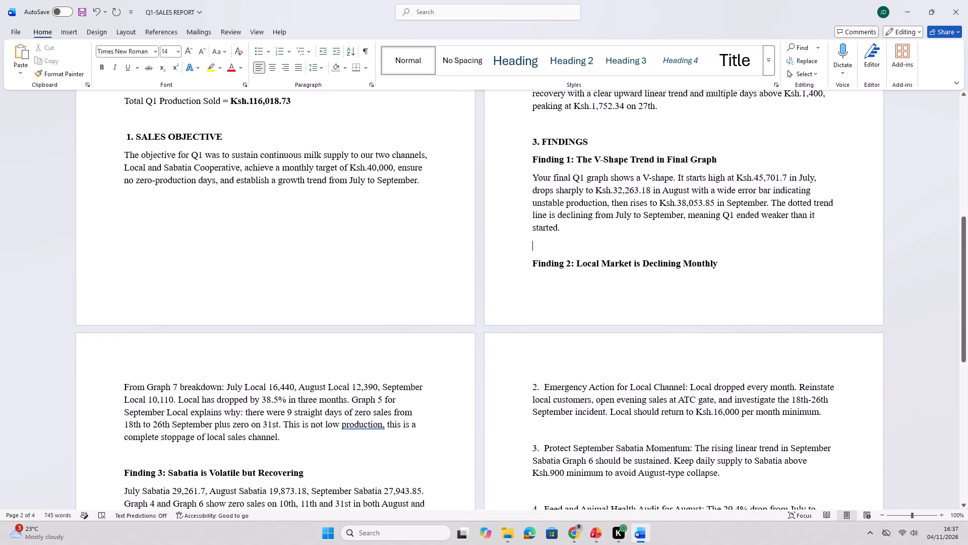
{"action": "key", "text": "Return"}
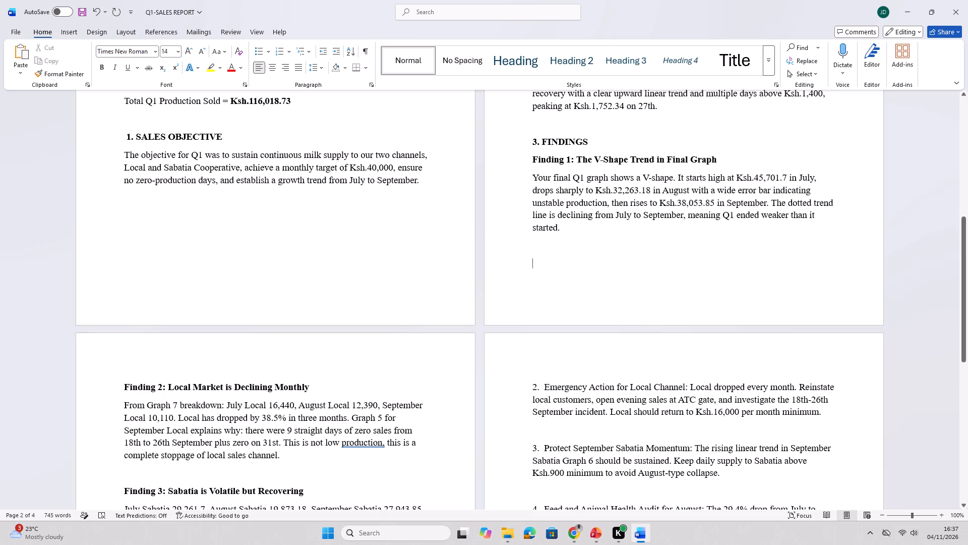
Bold the lead-ins of recommendations 2 and 3, "Emergency Action for Local Channel:" with its colon and "Protect September Sabatia Momentum" without it.
{"action": "scroll", "coordinate": [558, 274], "scroll_direction": "down", "scroll_amount": 5}
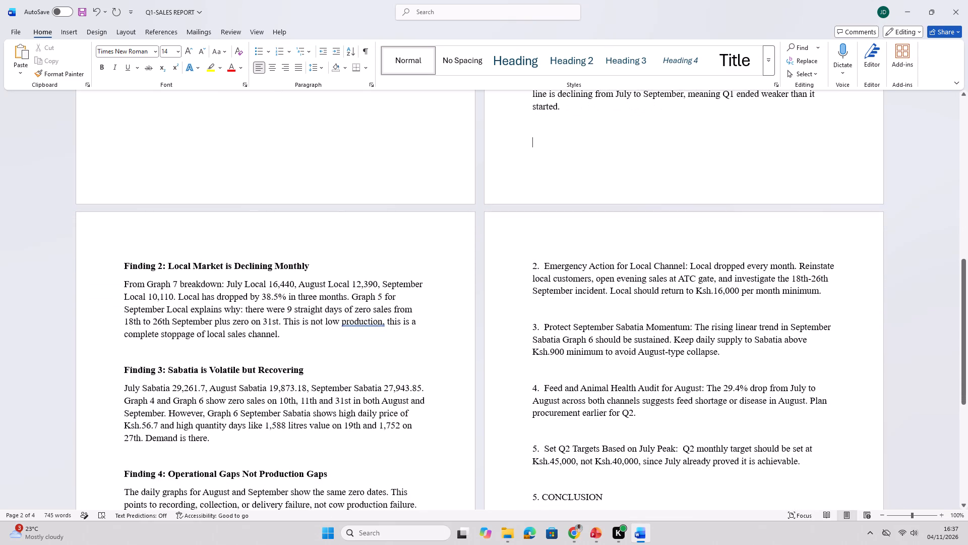
{"action": "scroll", "coordinate": [558, 270], "scroll_direction": "down", "scroll_amount": 12}
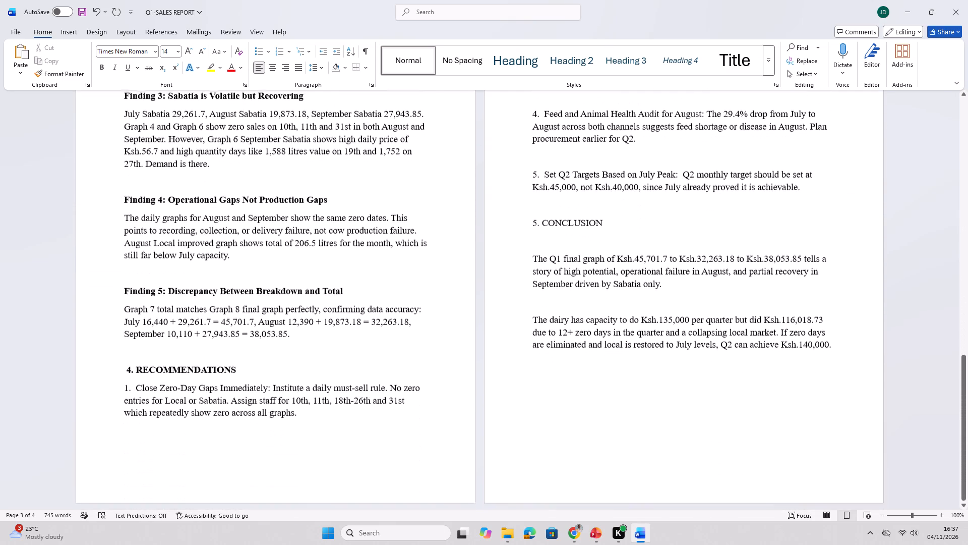
{"action": "scroll", "coordinate": [558, 269], "scroll_direction": "up", "scroll_amount": 7}
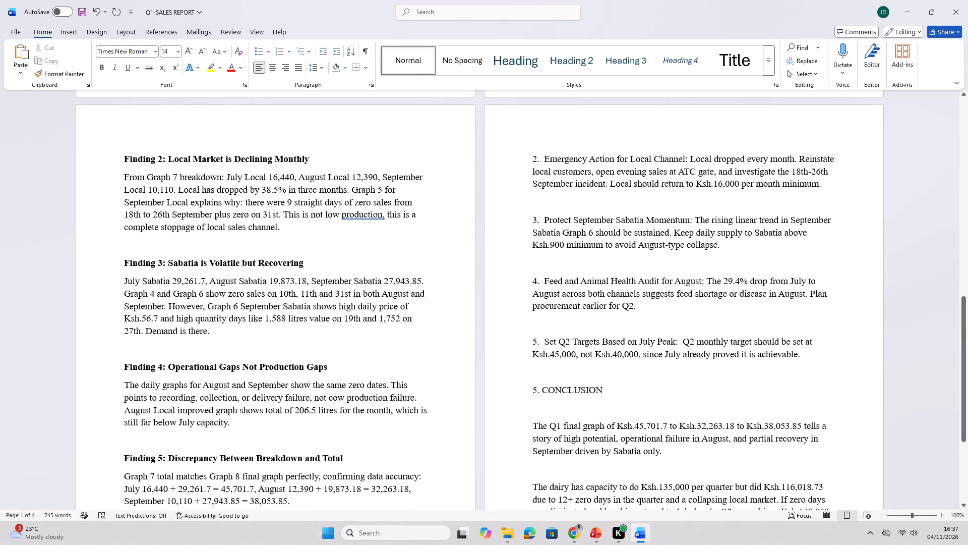
{"action": "left_click_drag", "start_coordinate": [685, 158], "coordinate": [594, 167]}
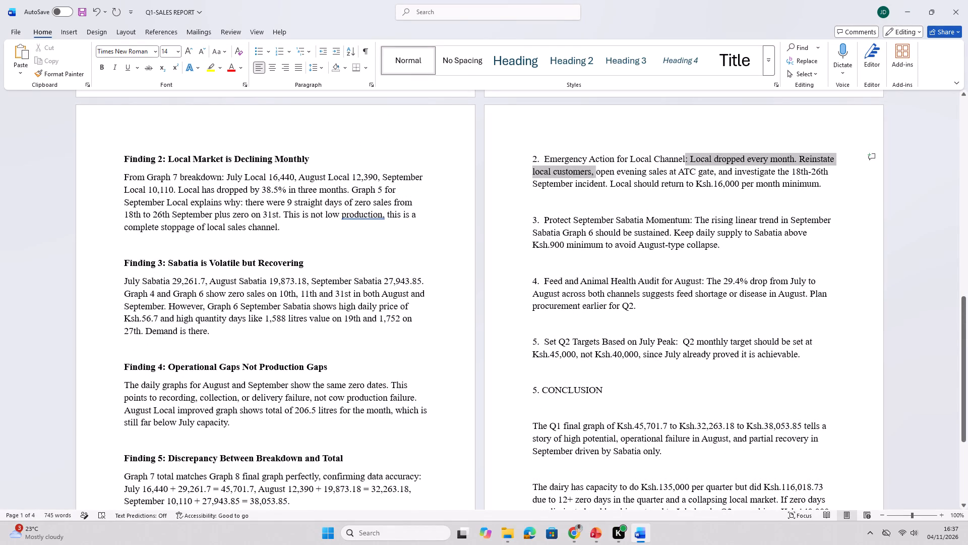
{"action": "left_click_drag", "start_coordinate": [594, 167], "coordinate": [571, 153]}
{"action": "left_click", "coordinate": [580, 132]}
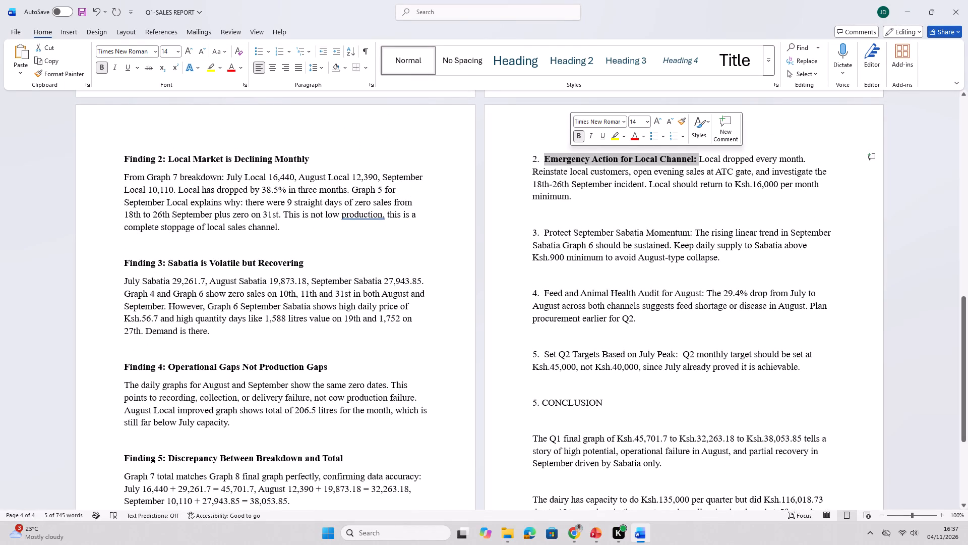
{"action": "left_click", "coordinate": [665, 212]}
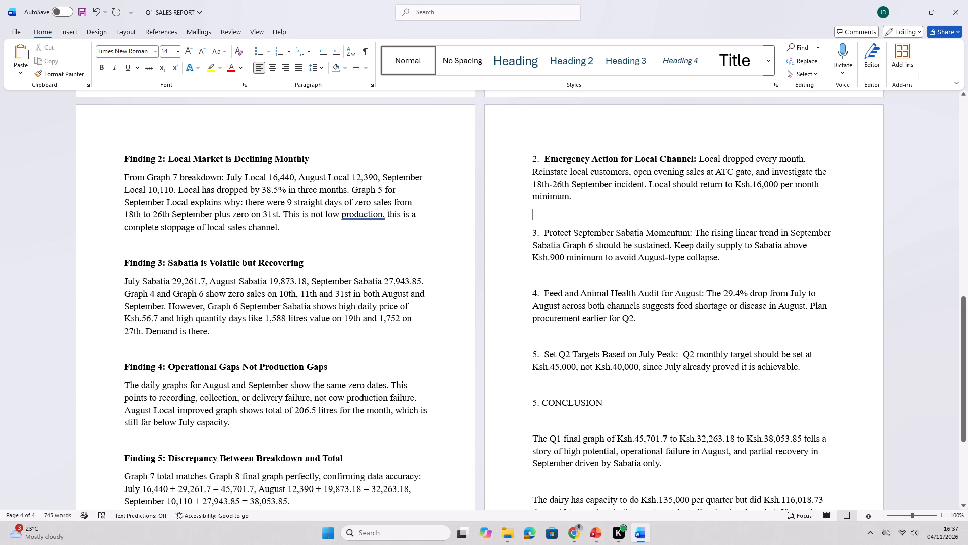
{"action": "left_click_drag", "start_coordinate": [690, 233], "coordinate": [559, 233]}
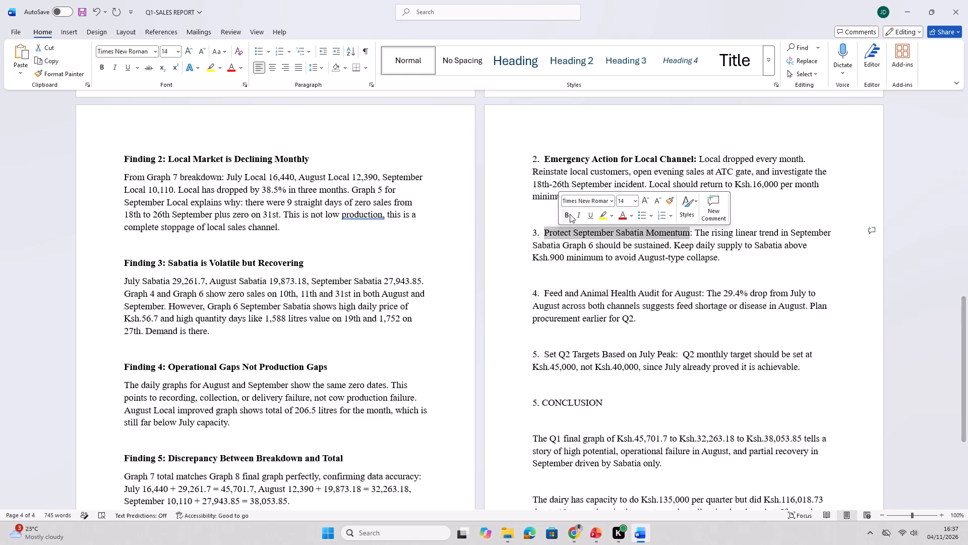
{"action": "left_click", "coordinate": [565, 218]}
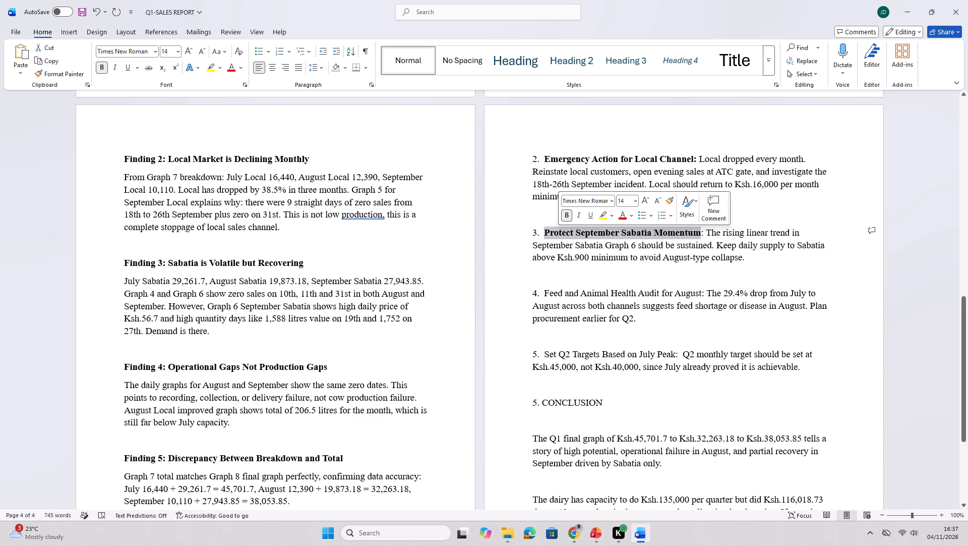
Bold the lead-ins "Feed and Animal Health Audit for August" and "Set Q2 Targets Based on July Peak" in recommendations 4 and 5, without the colons.
{"action": "left_click_drag", "start_coordinate": [700, 293], "coordinate": [555, 288]}
{"action": "left_click", "coordinate": [558, 271]}
{"action": "scroll", "coordinate": [564, 290], "scroll_direction": "down", "scroll_amount": 3}
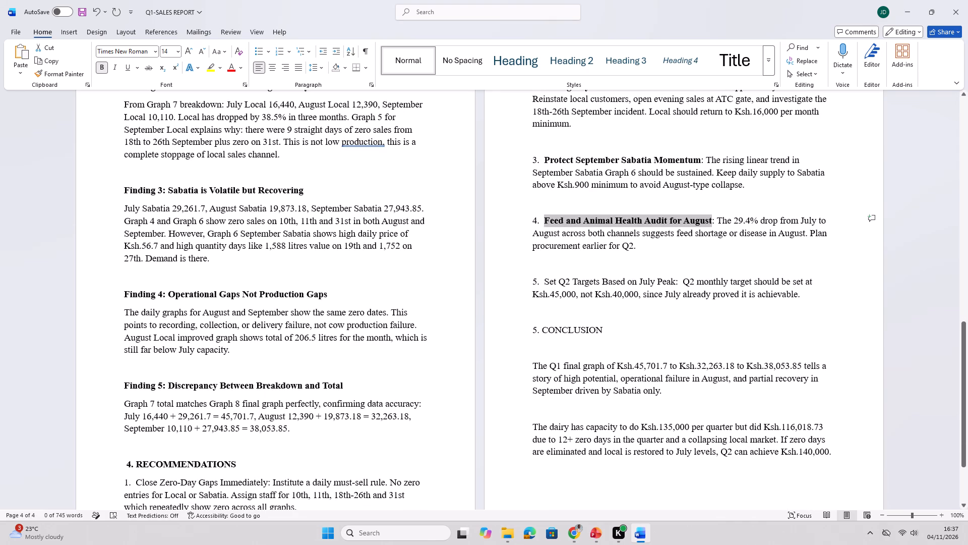
{"action": "left_click_drag", "start_coordinate": [675, 283], "coordinate": [563, 282]}
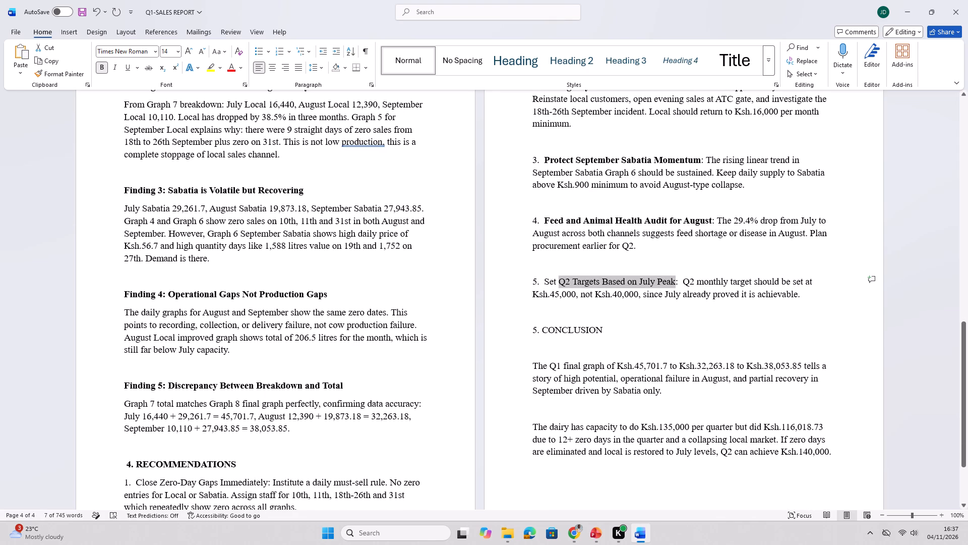
{"action": "left_click_drag", "start_coordinate": [563, 282], "coordinate": [551, 284]}
{"action": "left_click", "coordinate": [556, 268]}
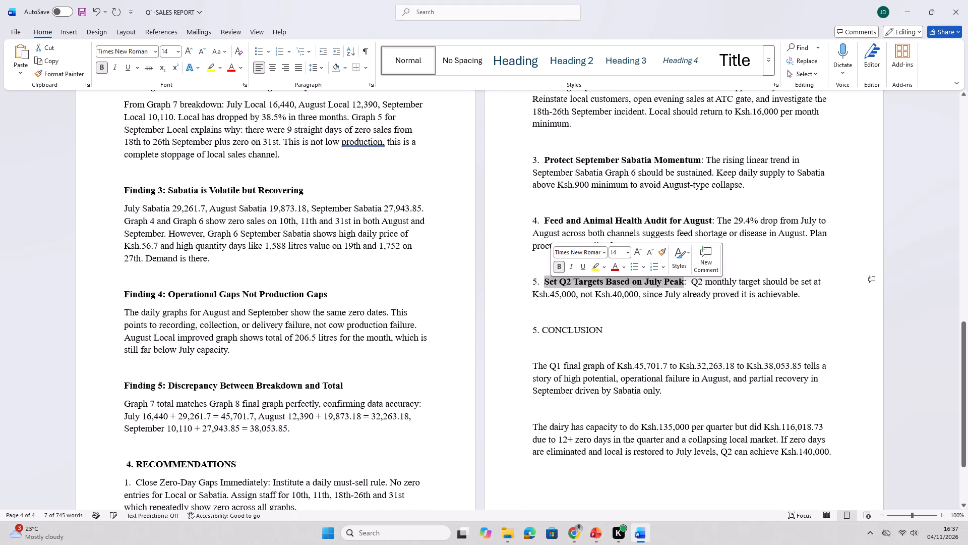
{"action": "left_click", "coordinate": [621, 316]}
Make the "5. CONCLUSION" heading bold.
{"action": "scroll", "coordinate": [622, 316], "scroll_direction": "down", "scroll_amount": 4}
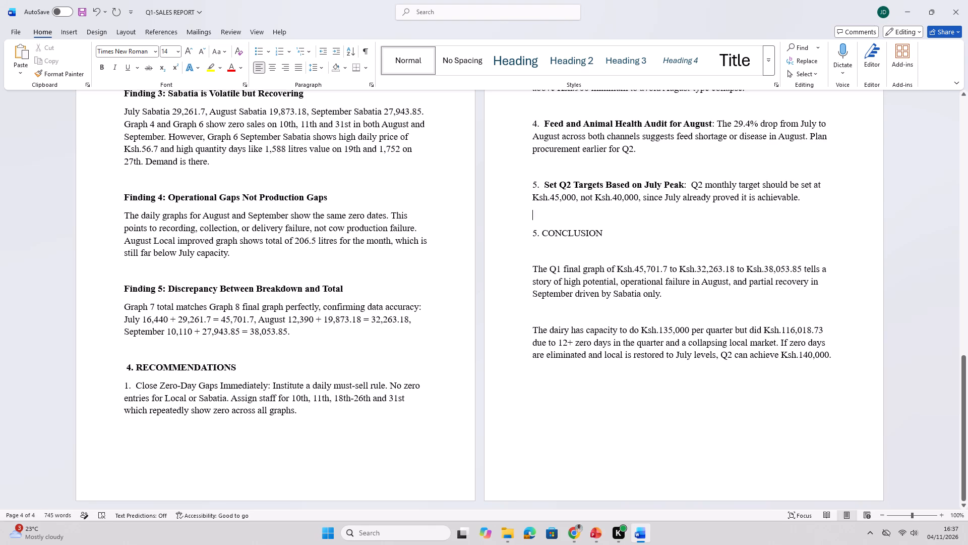
{"action": "left_click_drag", "start_coordinate": [606, 237], "coordinate": [531, 235]}
{"action": "left_click_drag", "start_coordinate": [537, 216], "coordinate": [543, 219]}
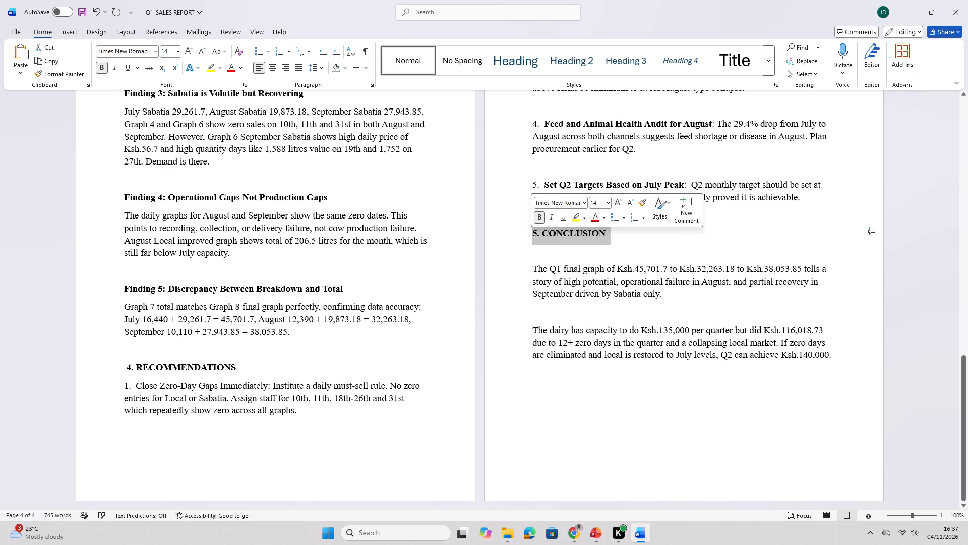
{"action": "left_click", "coordinate": [542, 242]}
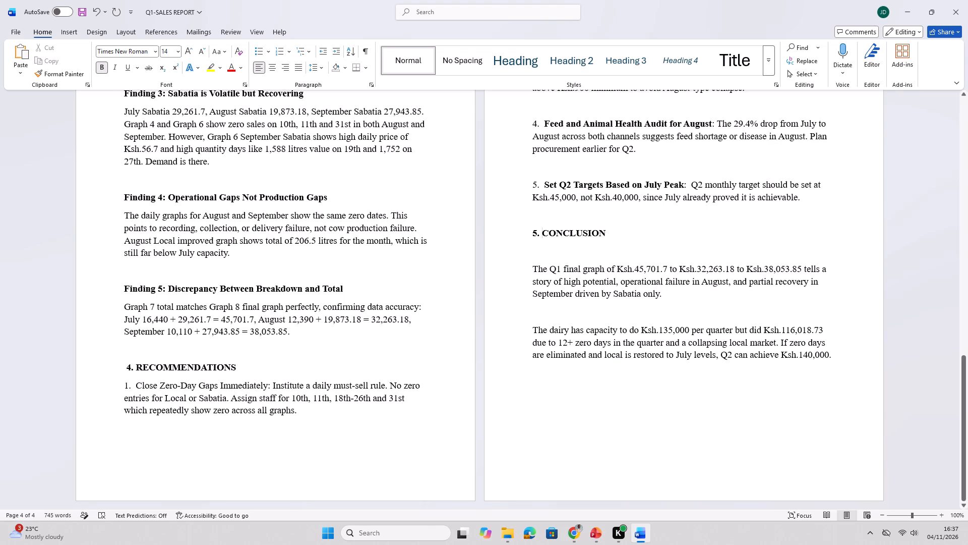
Remove the blank line between the two paragraphs of the conclusion.
{"action": "scroll", "coordinate": [603, 274], "scroll_direction": "down", "scroll_amount": 2}
{"action": "left_click", "coordinate": [548, 321]}
{"action": "key", "text": "BackSpace"}
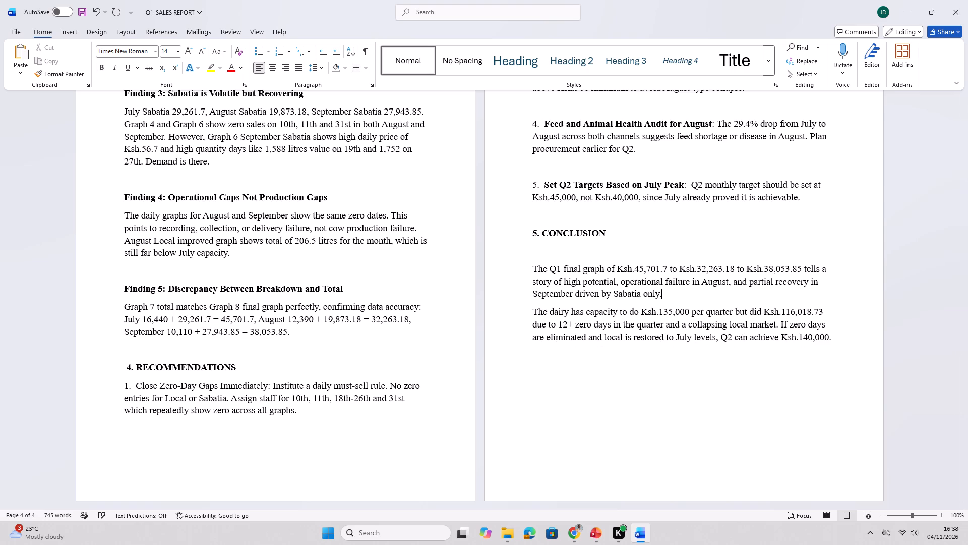
Add the line "PRESENTED BY:" below the last paragraph of the conclusion, separated by one blank line.
{"action": "scroll", "coordinate": [572, 364], "scroll_direction": "down", "scroll_amount": 4}
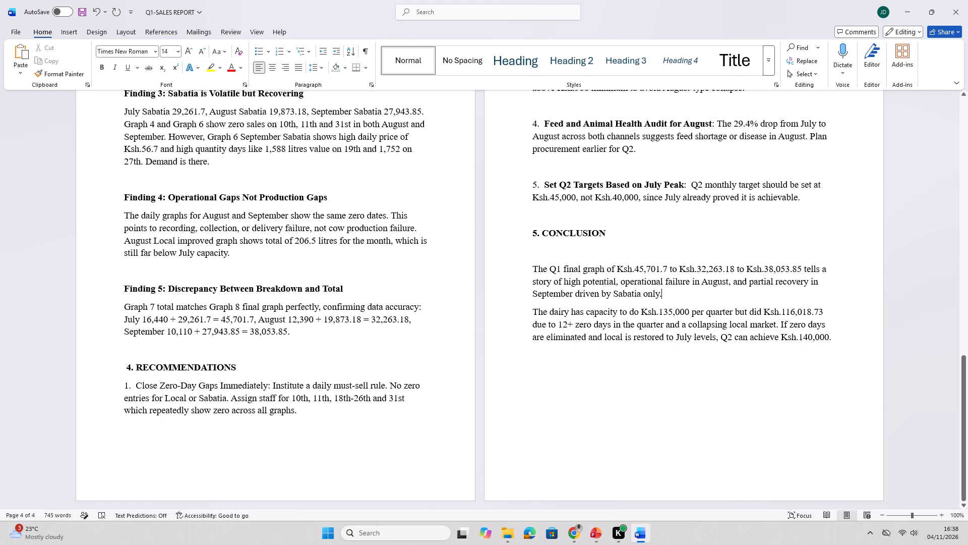
{"action": "left_click", "coordinate": [840, 340]}
{"action": "key", "text": "Return"}
{"action": "key", "text": "Return"}
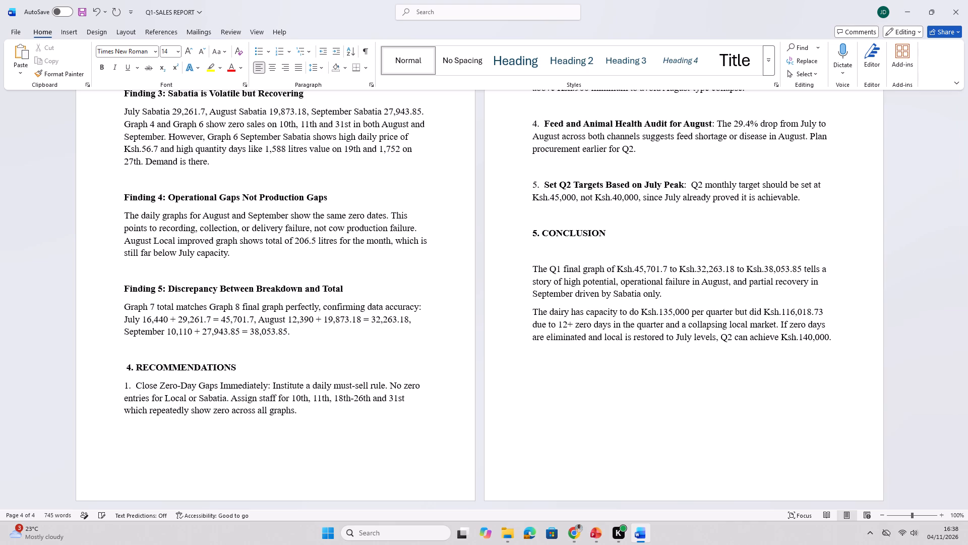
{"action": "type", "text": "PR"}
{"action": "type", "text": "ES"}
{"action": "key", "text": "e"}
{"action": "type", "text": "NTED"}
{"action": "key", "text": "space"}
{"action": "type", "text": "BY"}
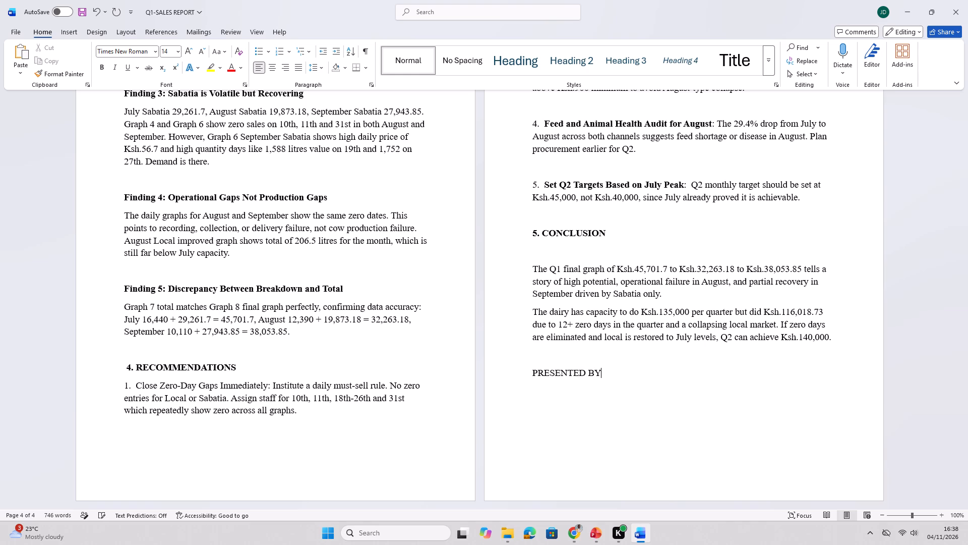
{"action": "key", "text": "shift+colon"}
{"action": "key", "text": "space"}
Enter the presenter's name after "PRESENTED BY:".
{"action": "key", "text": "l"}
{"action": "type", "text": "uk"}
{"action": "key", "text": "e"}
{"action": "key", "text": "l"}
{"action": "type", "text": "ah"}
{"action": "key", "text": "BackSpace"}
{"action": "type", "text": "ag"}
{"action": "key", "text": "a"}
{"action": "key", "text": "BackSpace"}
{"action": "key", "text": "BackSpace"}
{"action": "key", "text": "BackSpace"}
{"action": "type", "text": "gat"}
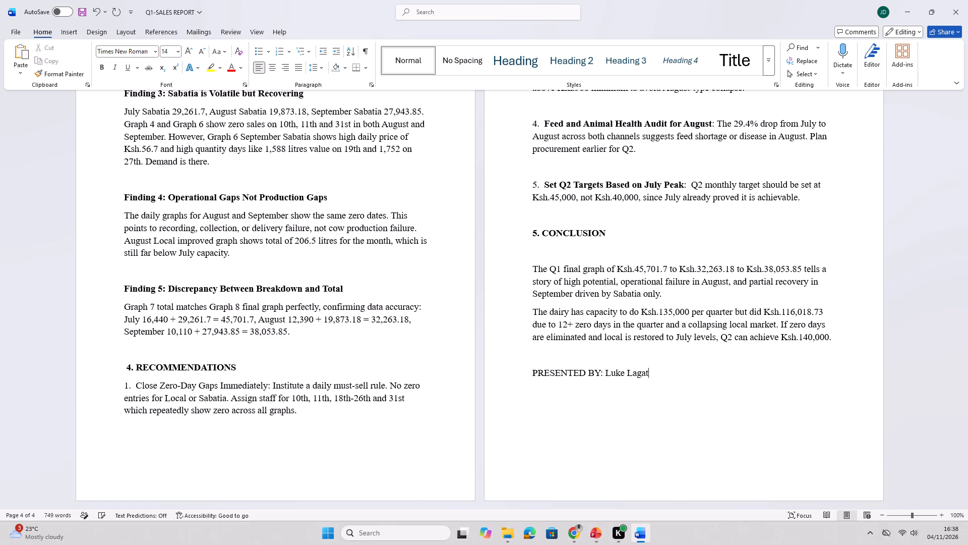
Add the job title "SALES AND MARKETING OFFICER" on a new line below the presenter's name.
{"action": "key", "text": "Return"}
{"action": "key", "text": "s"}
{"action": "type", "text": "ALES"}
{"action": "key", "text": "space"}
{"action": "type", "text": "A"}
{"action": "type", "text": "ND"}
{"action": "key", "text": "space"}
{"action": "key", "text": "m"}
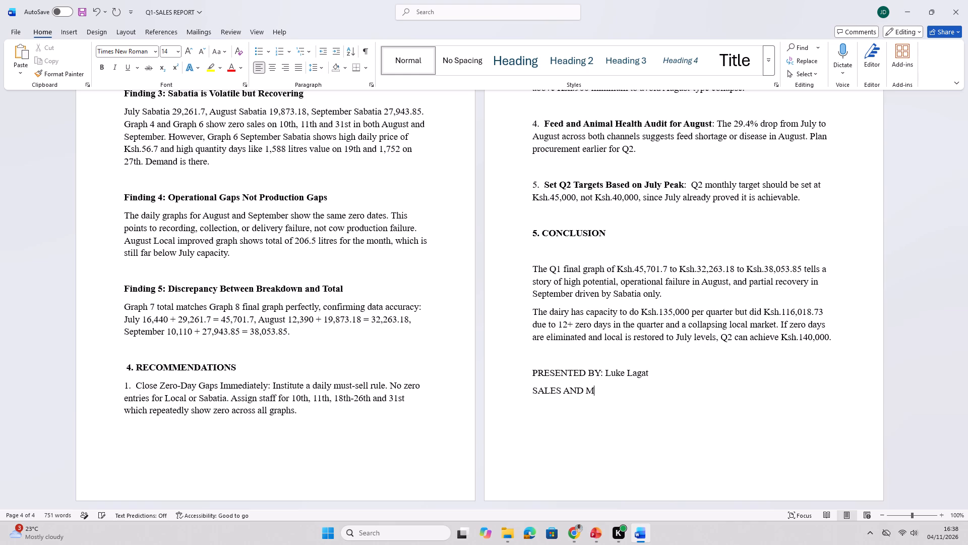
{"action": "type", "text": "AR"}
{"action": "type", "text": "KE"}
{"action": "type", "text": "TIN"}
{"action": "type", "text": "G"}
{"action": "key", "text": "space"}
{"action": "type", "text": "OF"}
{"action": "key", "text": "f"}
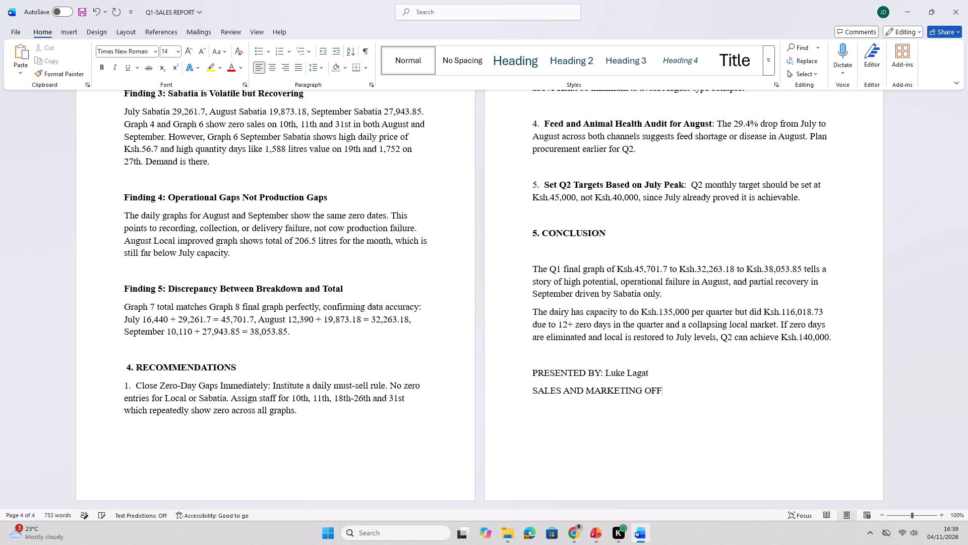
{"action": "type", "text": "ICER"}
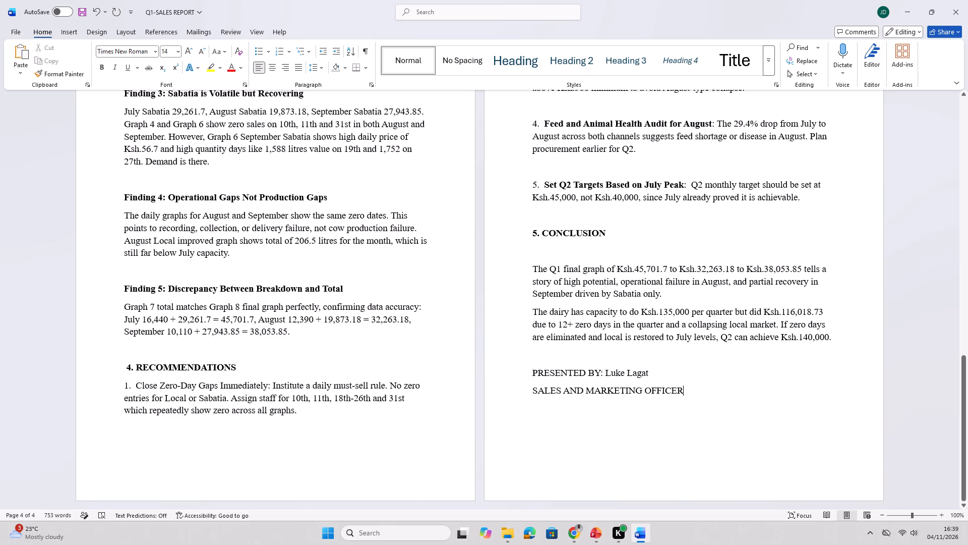
Underline the "SALES AND MARKETING OFFICER" line.
{"action": "left_click_drag", "start_coordinate": [689, 389], "coordinate": [533, 389]}
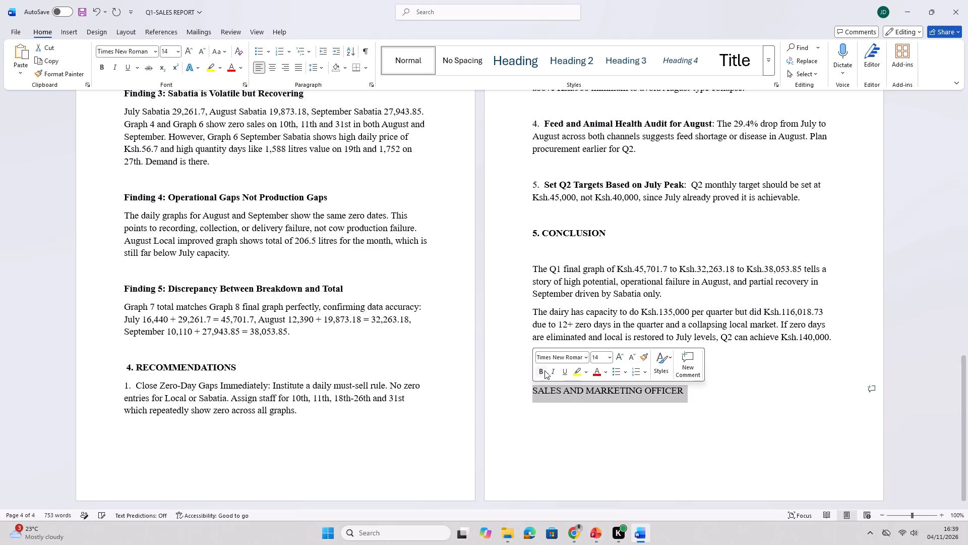
{"action": "left_click", "coordinate": [564, 371]}
{"action": "left_click", "coordinate": [582, 438]}
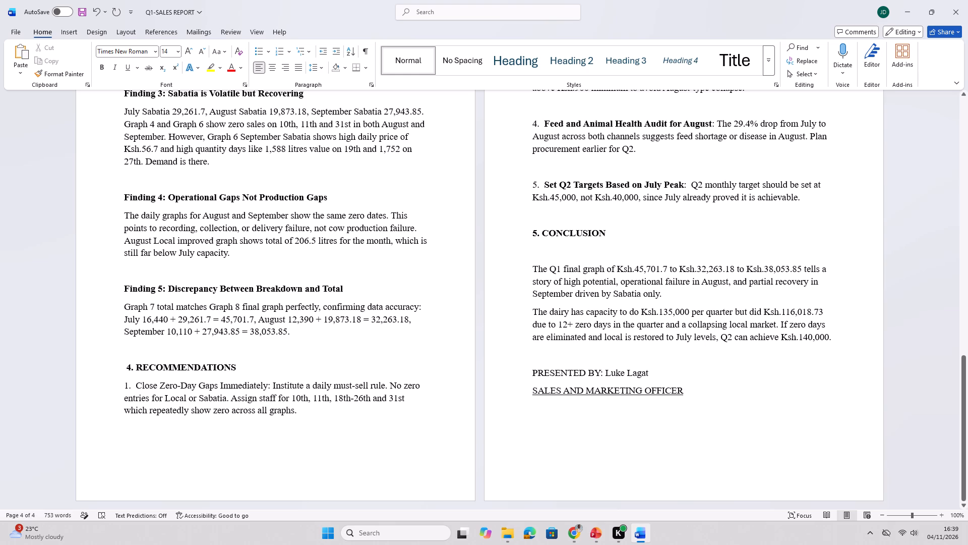
Make "PRESENTED BY" in the sign-off bold, leaving out the colon and the presenter's name.
{"action": "left_click_drag", "start_coordinate": [600, 373], "coordinate": [557, 368]}
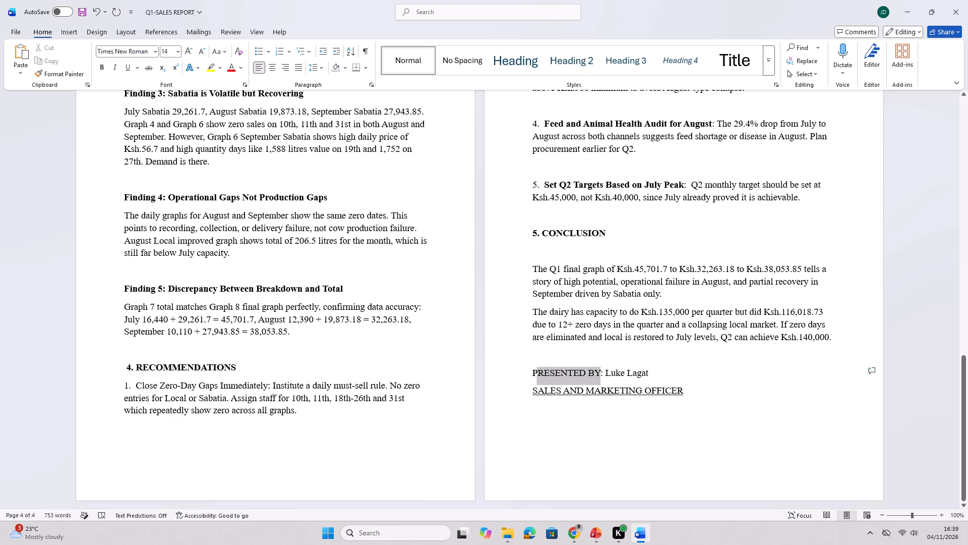
{"action": "left_click_drag", "start_coordinate": [557, 368], "coordinate": [542, 367]}
{"action": "left_click", "coordinate": [552, 350]}
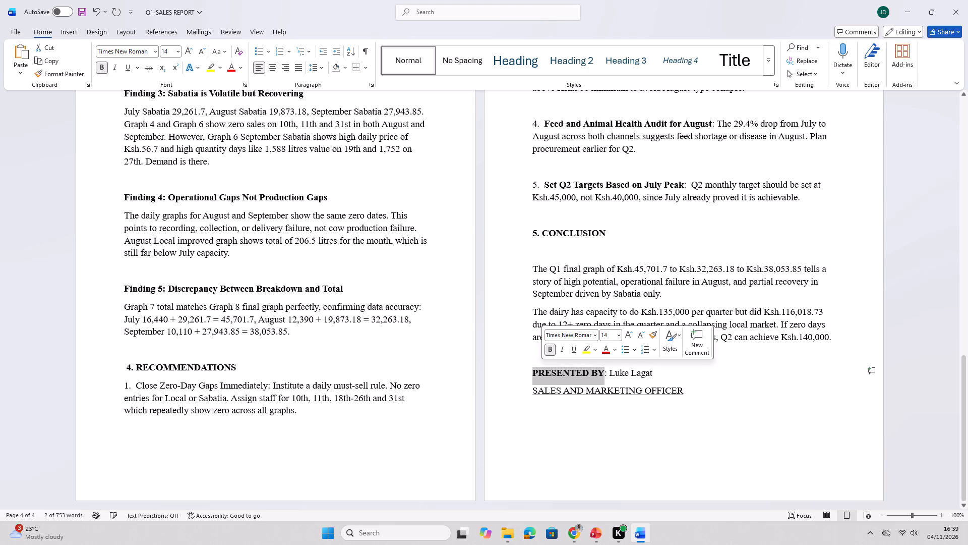
{"action": "left_click", "coordinate": [729, 385]}
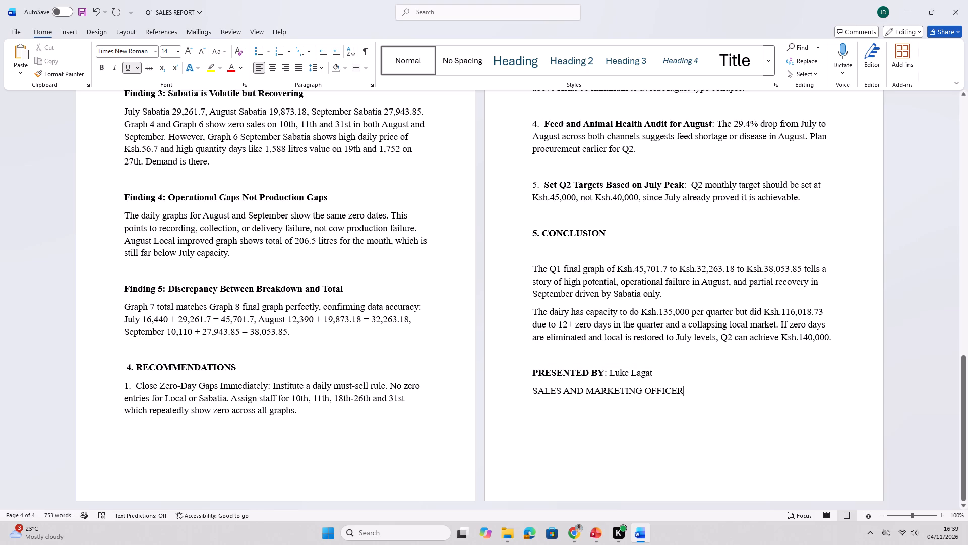
Insert one more blank line between the conclusion and the "PRESENTED BY" line.
{"action": "left_click", "coordinate": [585, 356]}
{"action": "key", "text": "Return"}
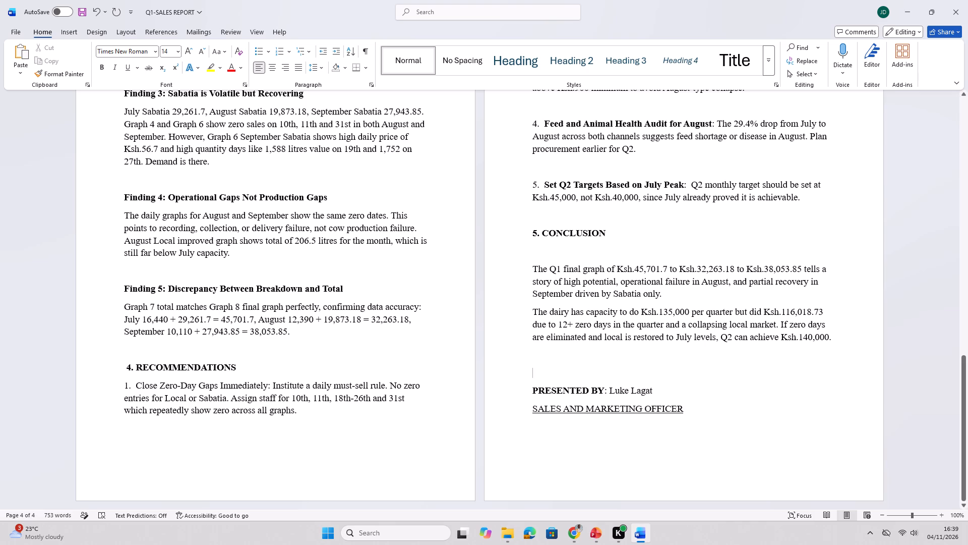
Review the formatting of the whole report, from the sign-off back up to the title.
{"action": "scroll", "coordinate": [604, 439], "scroll_direction": "up", "scroll_amount": 2}
{"action": "scroll", "coordinate": [604, 439], "scroll_direction": "down", "scroll_amount": 1}
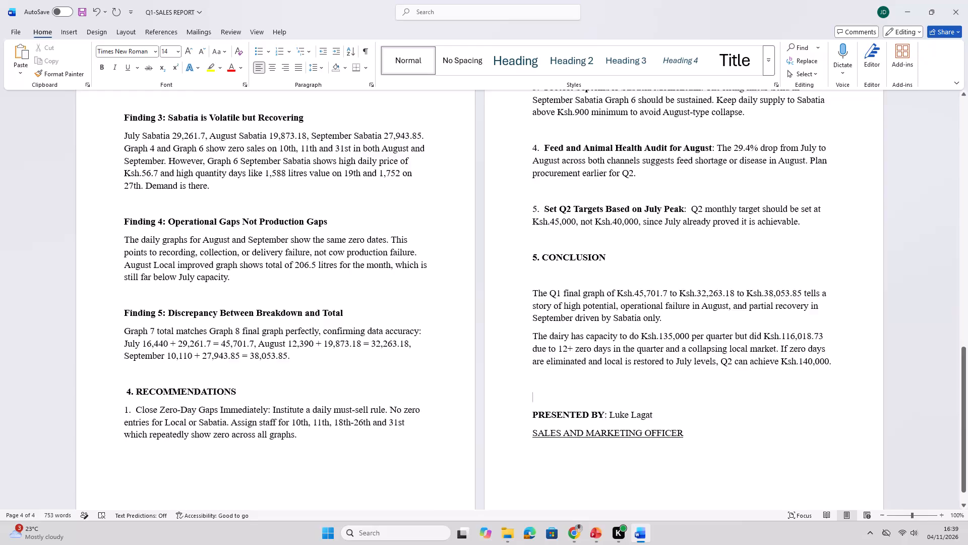
{"action": "scroll", "coordinate": [604, 439], "scroll_direction": "up", "scroll_amount": 12}
{"action": "scroll", "coordinate": [603, 437], "scroll_direction": "down", "scroll_amount": 8}
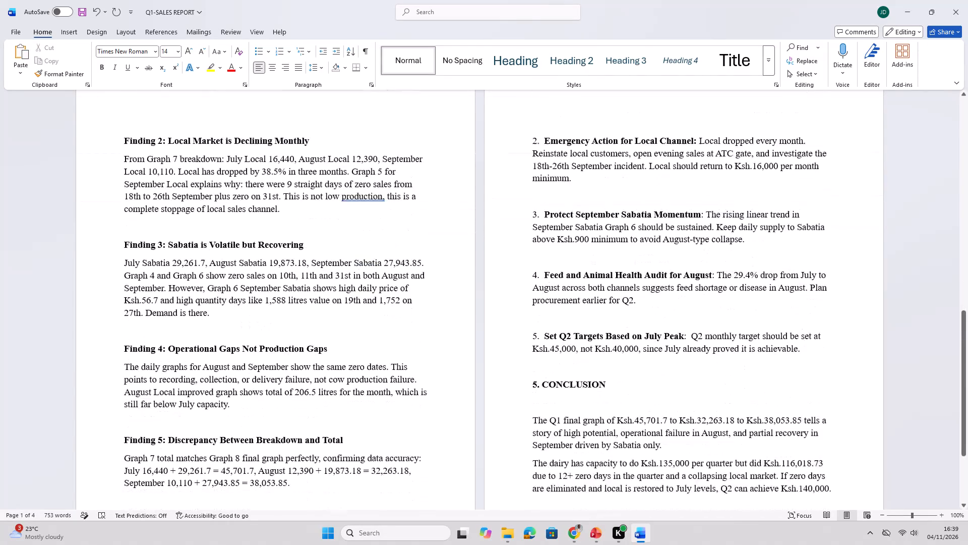
{"action": "scroll", "coordinate": [605, 435], "scroll_direction": "down", "scroll_amount": 7}
{"action": "scroll", "coordinate": [605, 435], "scroll_direction": "up", "scroll_amount": 16}
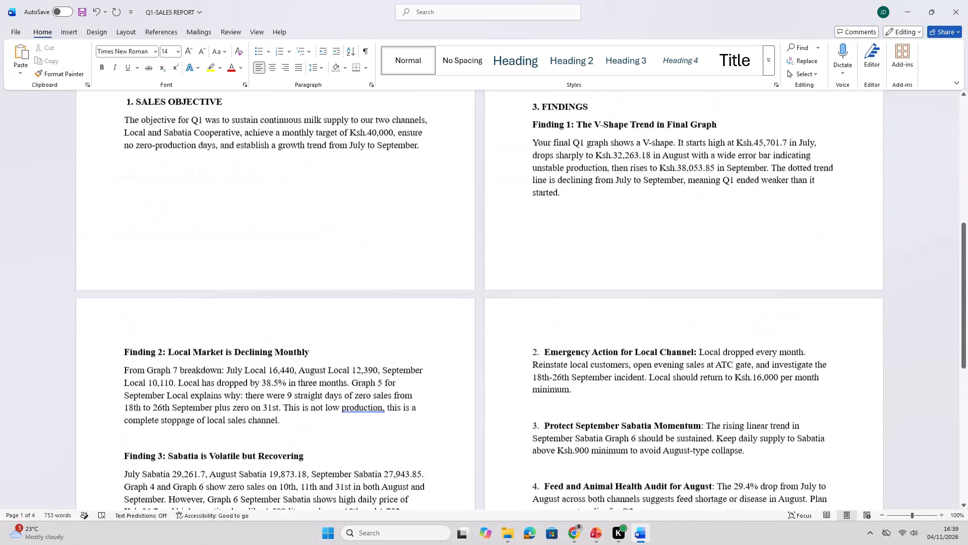
{"action": "scroll", "coordinate": [587, 389], "scroll_direction": "up", "scroll_amount": 13}
{"action": "scroll", "coordinate": [531, 340], "scroll_direction": "up", "scroll_amount": 6}
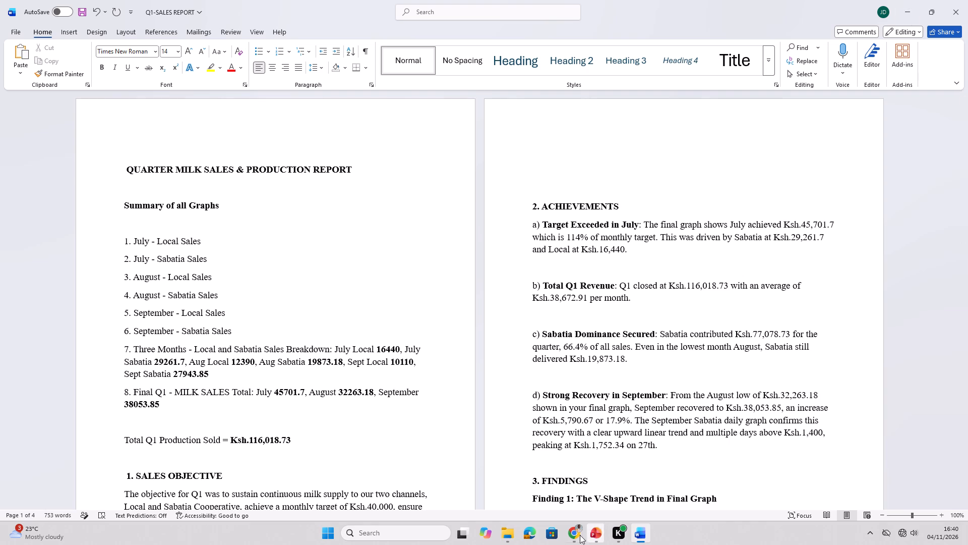
{"action": "left_click", "coordinate": [376, 536]}
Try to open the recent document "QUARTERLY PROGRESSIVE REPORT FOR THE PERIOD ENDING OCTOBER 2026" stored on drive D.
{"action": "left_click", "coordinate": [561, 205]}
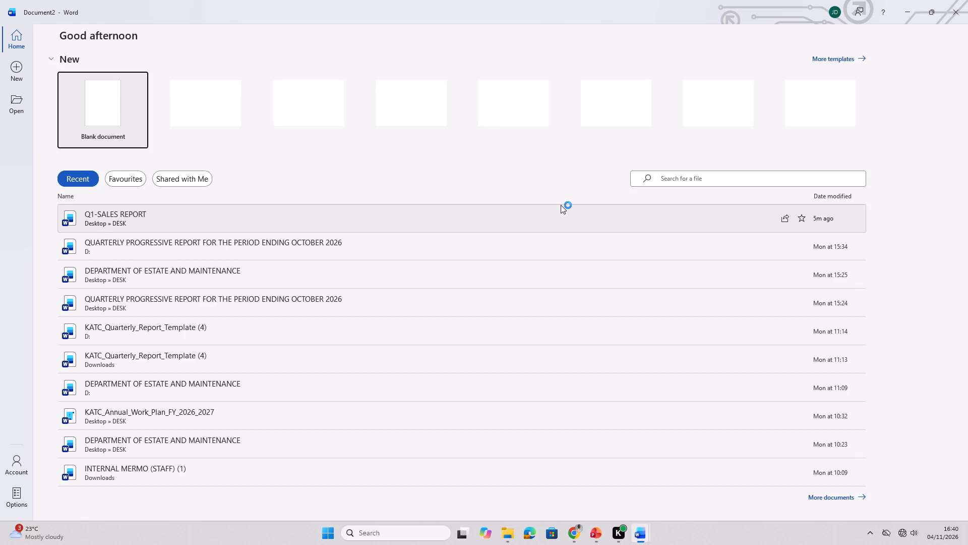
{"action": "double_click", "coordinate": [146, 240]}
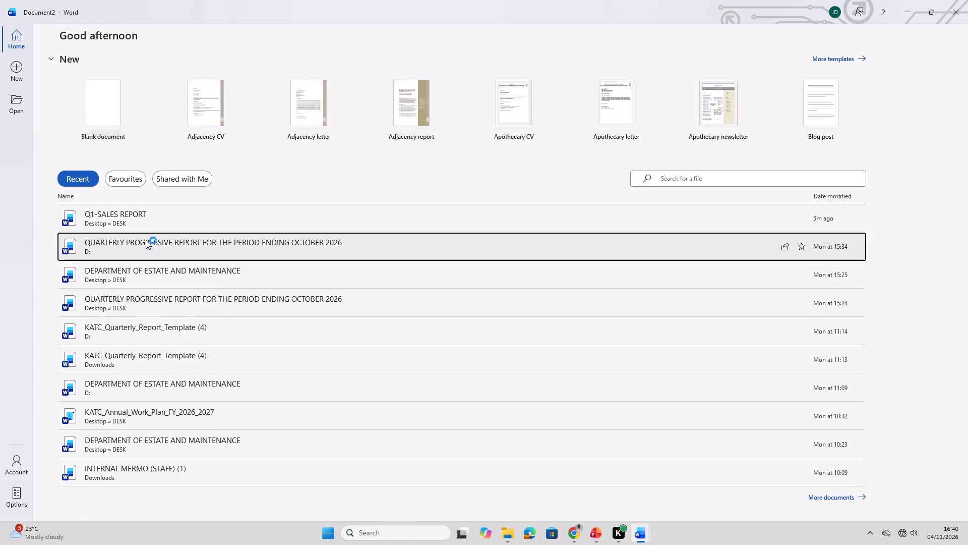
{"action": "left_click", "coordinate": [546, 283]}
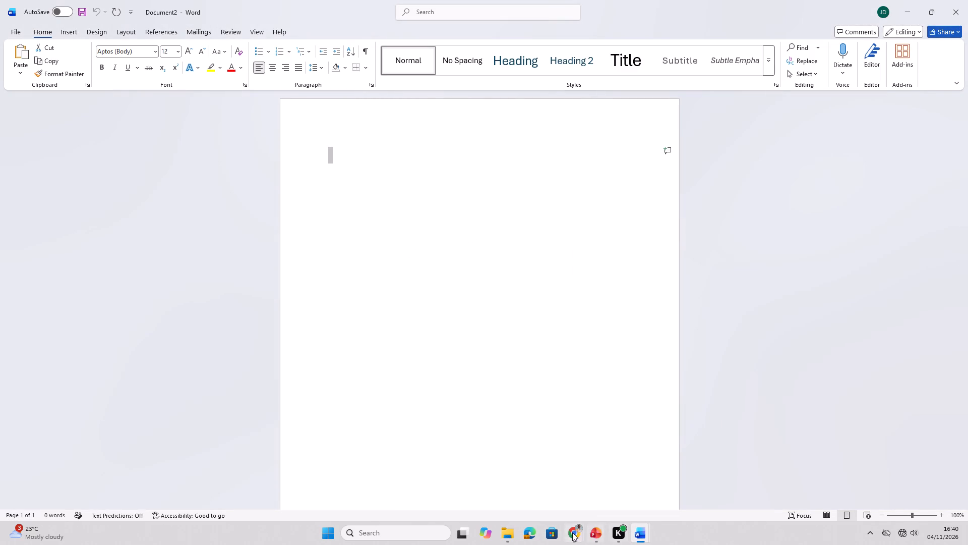
Open the recent document "INTERNAL MERMO (STAFF) (1)" from Downloads in a new Word window.
{"action": "left_click", "coordinate": [415, 532]}
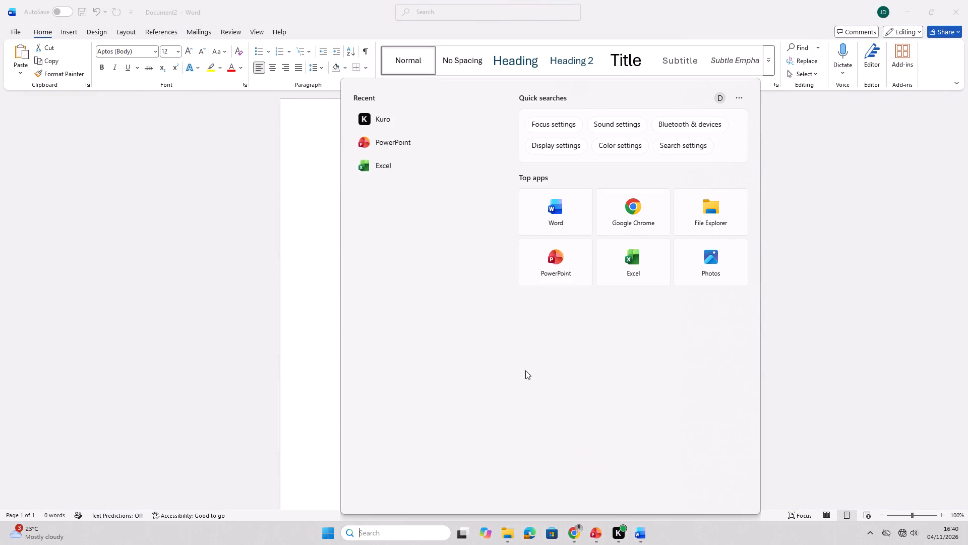
{"action": "left_click", "coordinate": [554, 214]}
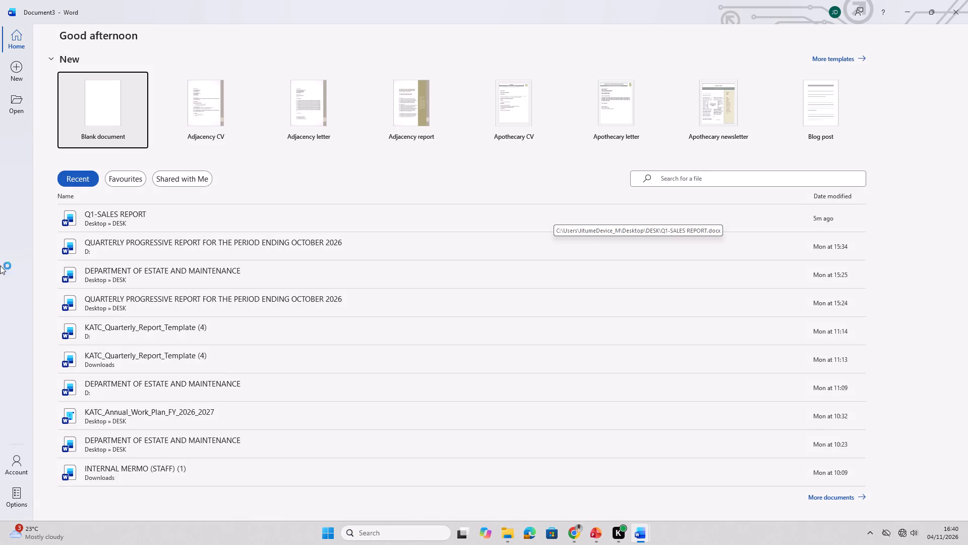
{"action": "left_click", "coordinate": [140, 469]}
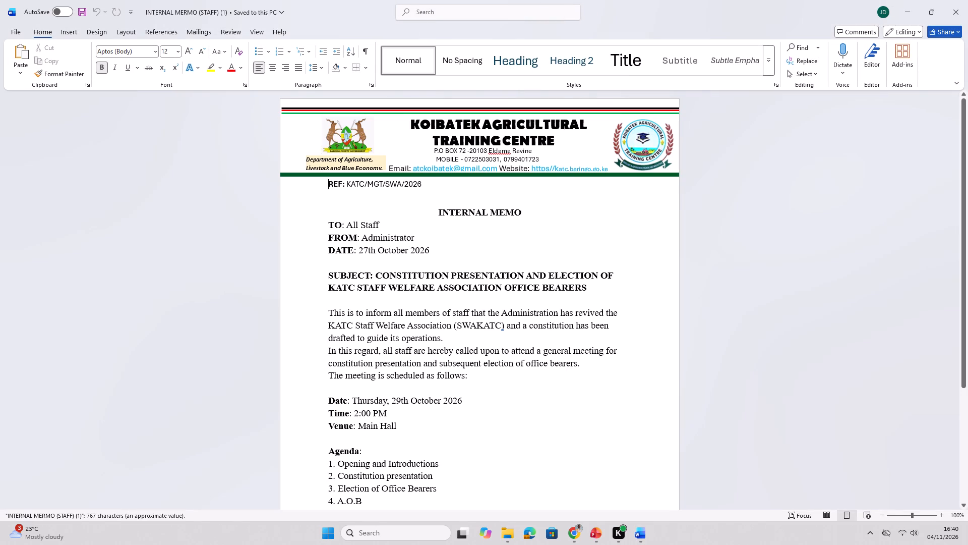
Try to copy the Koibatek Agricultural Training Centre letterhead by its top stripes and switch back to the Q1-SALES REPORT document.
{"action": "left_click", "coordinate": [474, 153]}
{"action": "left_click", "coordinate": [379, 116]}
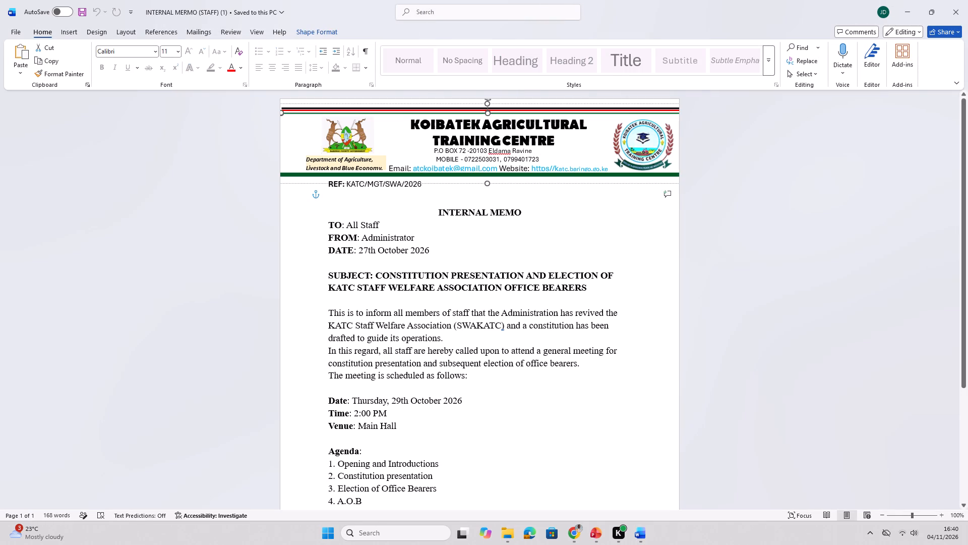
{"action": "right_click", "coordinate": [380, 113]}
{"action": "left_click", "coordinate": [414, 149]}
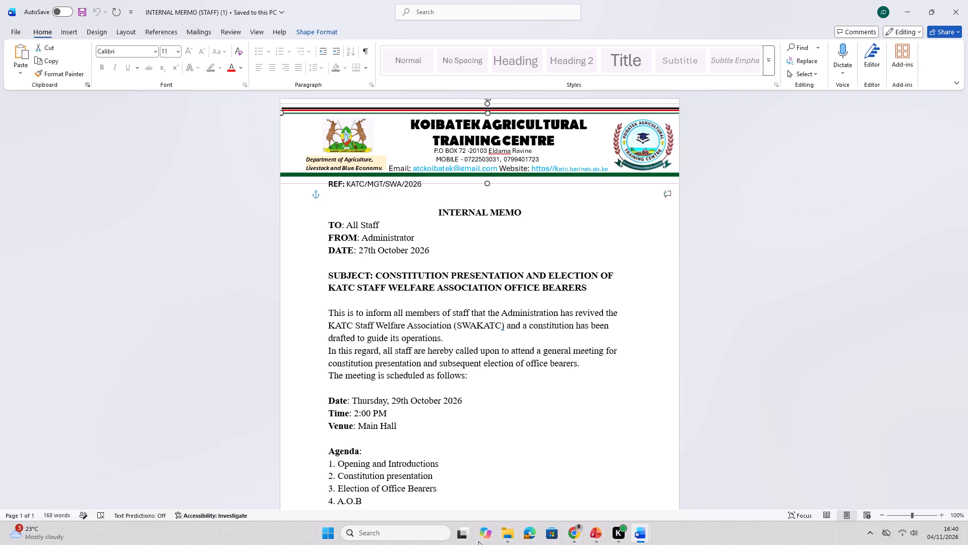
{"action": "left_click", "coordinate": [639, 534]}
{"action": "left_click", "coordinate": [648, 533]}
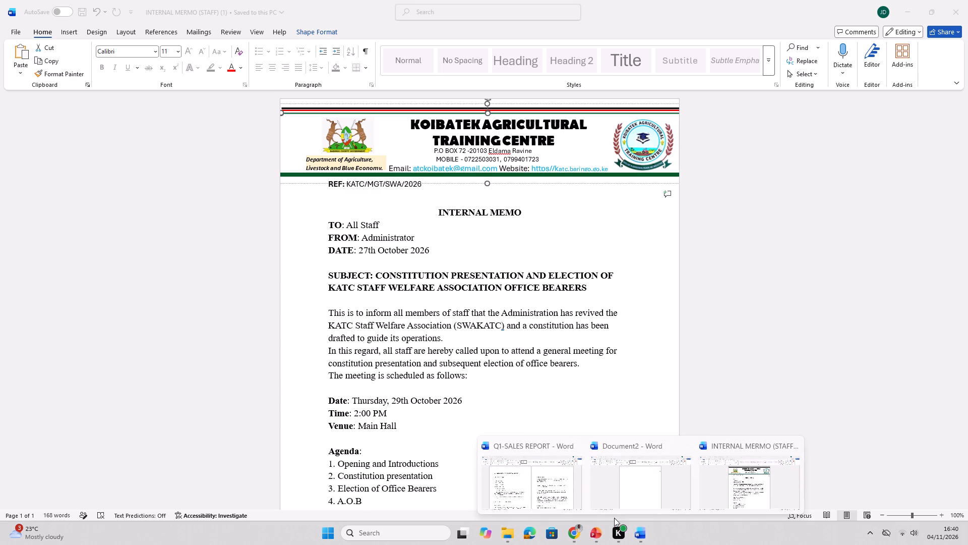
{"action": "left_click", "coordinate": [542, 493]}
Look through the Q1 report from the title down to the sign-off and back to the top.
{"action": "scroll", "coordinate": [265, 160], "scroll_direction": "up", "scroll_amount": 5}
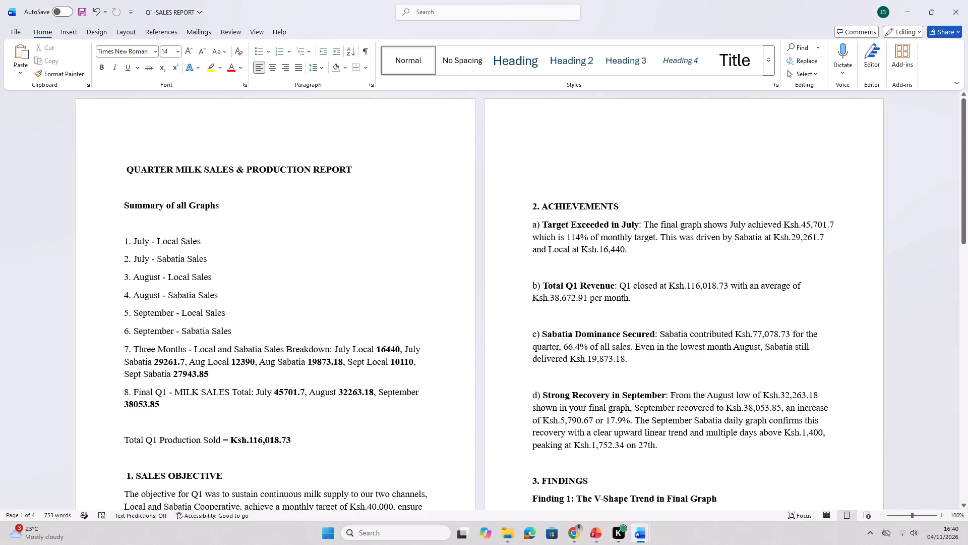
{"action": "scroll", "coordinate": [197, 134], "scroll_direction": "down", "scroll_amount": 19}
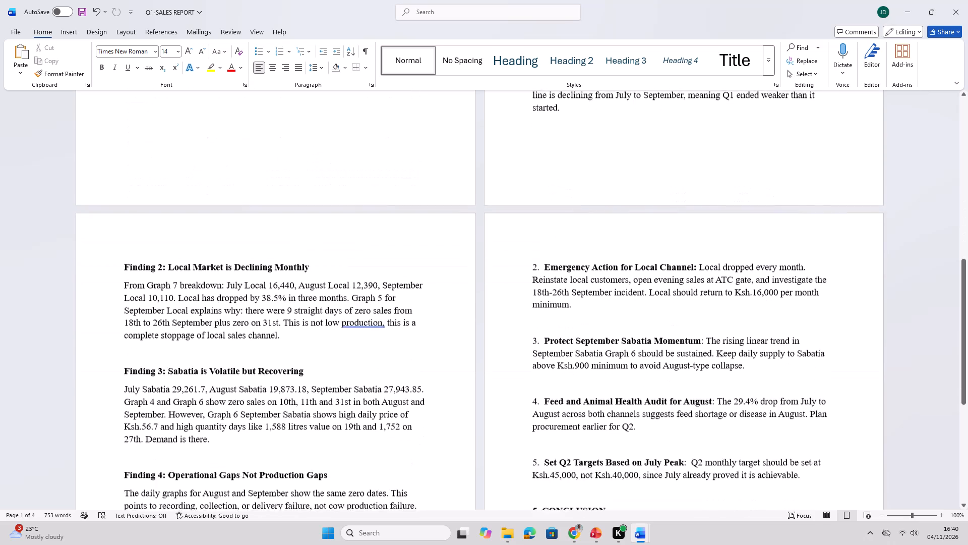
{"action": "scroll", "coordinate": [200, 137], "scroll_direction": "down", "scroll_amount": 14}
{"action": "scroll", "coordinate": [196, 141], "scroll_direction": "up", "scroll_amount": 3}
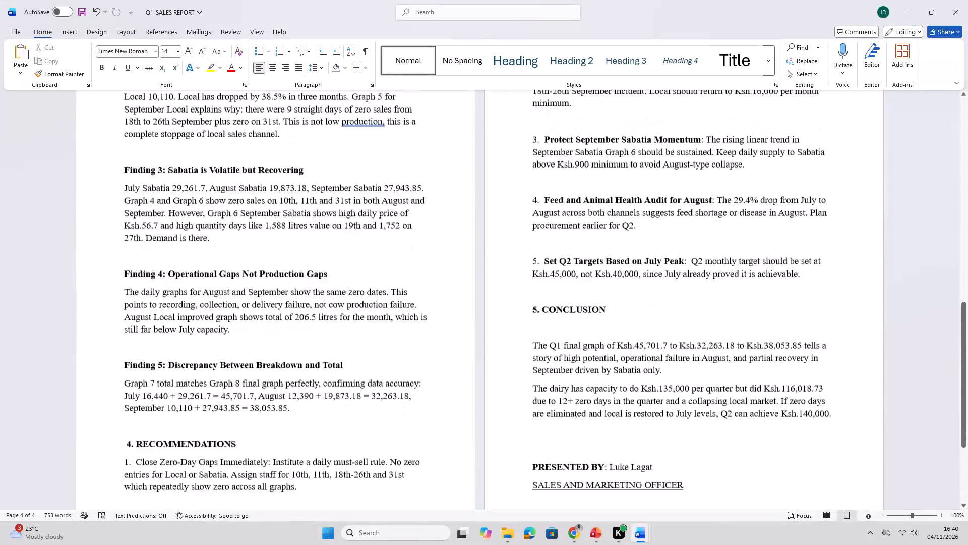
{"action": "scroll", "coordinate": [196, 140], "scroll_direction": "up", "scroll_amount": 17}
{"action": "scroll", "coordinate": [195, 141], "scroll_direction": "up", "scroll_amount": 16}
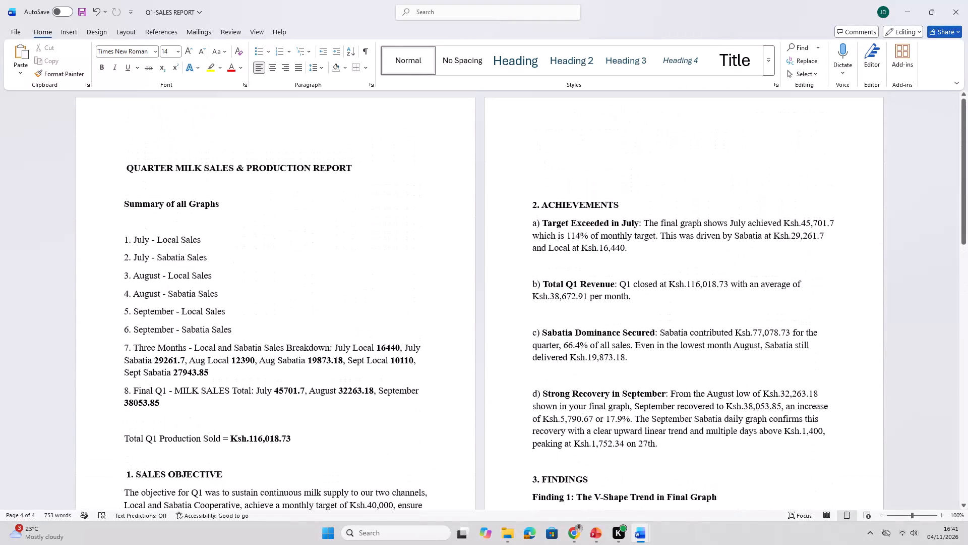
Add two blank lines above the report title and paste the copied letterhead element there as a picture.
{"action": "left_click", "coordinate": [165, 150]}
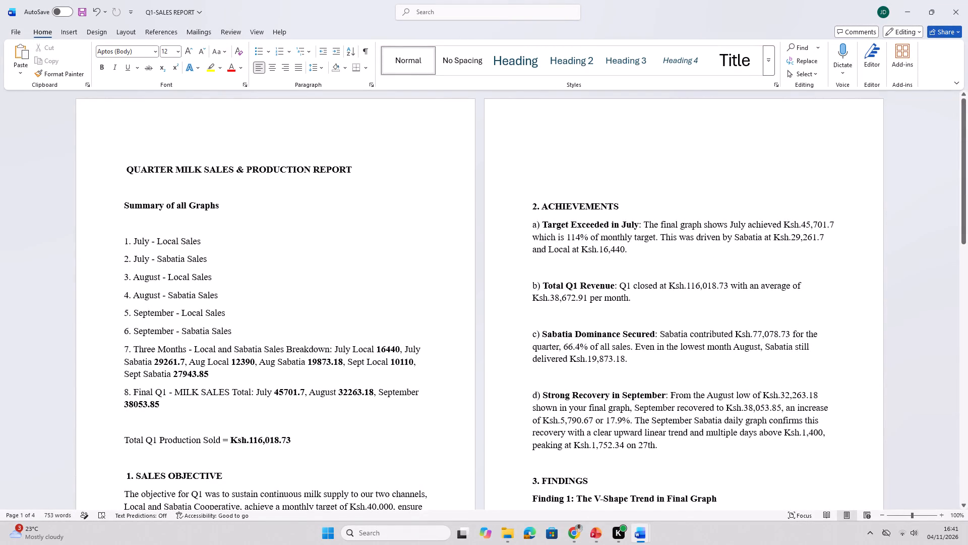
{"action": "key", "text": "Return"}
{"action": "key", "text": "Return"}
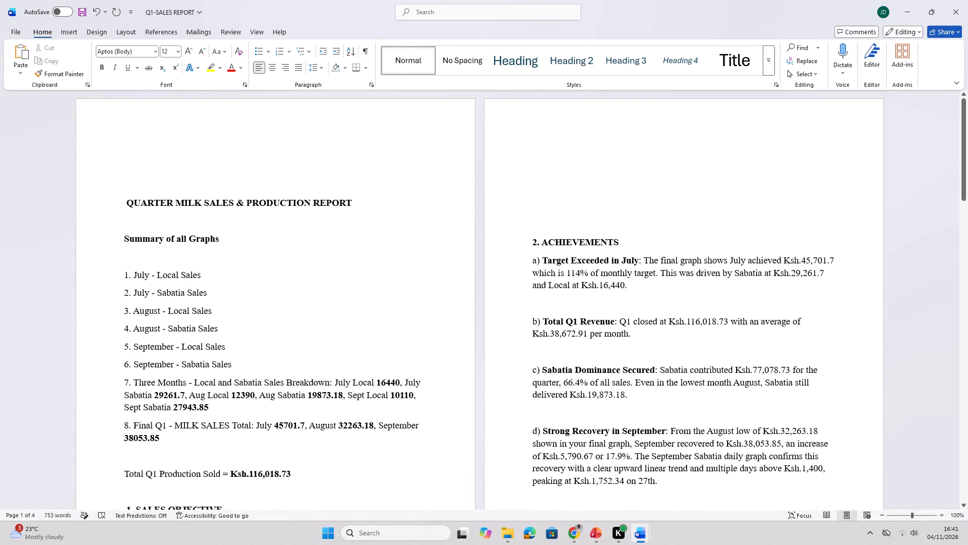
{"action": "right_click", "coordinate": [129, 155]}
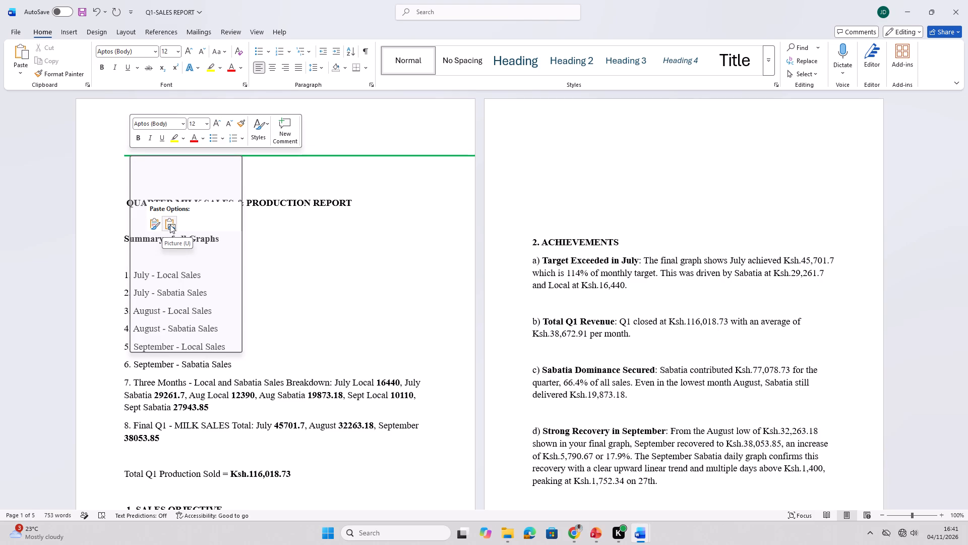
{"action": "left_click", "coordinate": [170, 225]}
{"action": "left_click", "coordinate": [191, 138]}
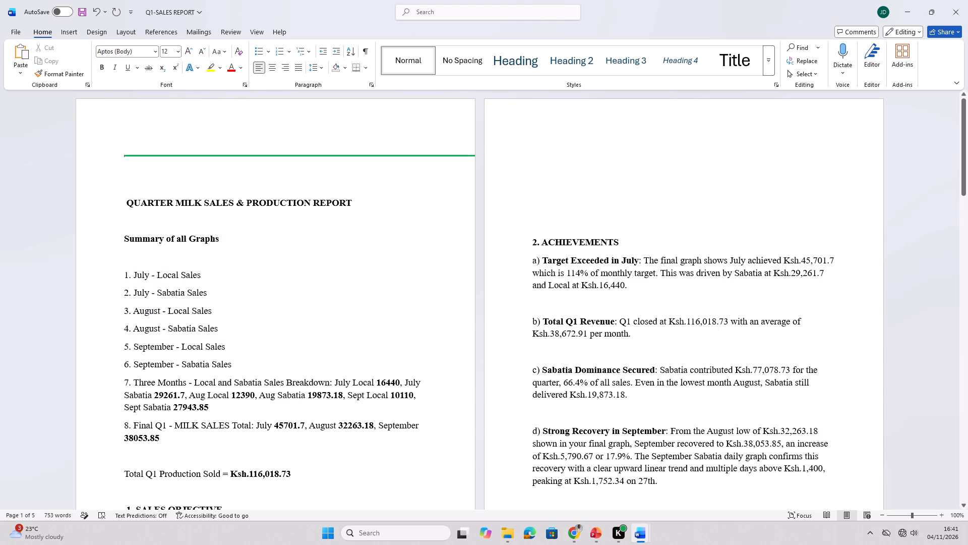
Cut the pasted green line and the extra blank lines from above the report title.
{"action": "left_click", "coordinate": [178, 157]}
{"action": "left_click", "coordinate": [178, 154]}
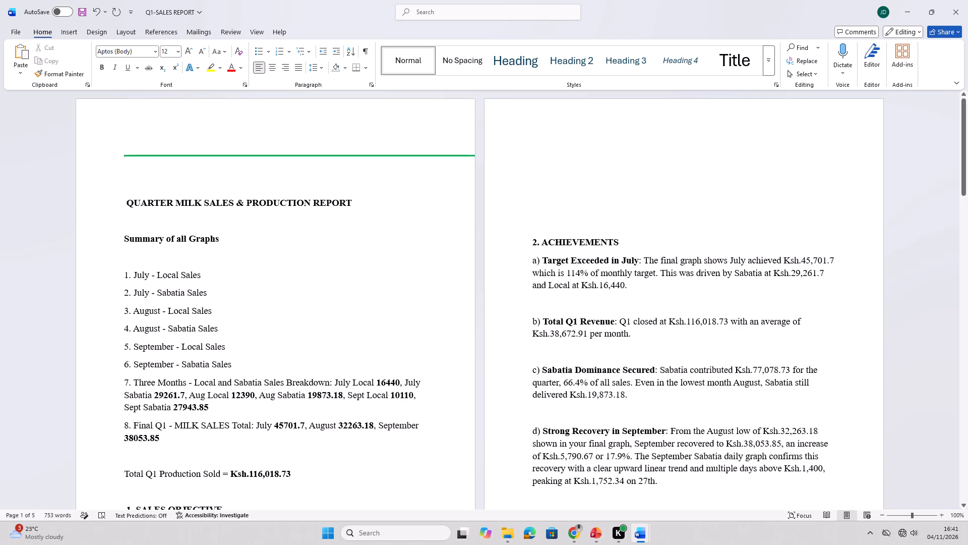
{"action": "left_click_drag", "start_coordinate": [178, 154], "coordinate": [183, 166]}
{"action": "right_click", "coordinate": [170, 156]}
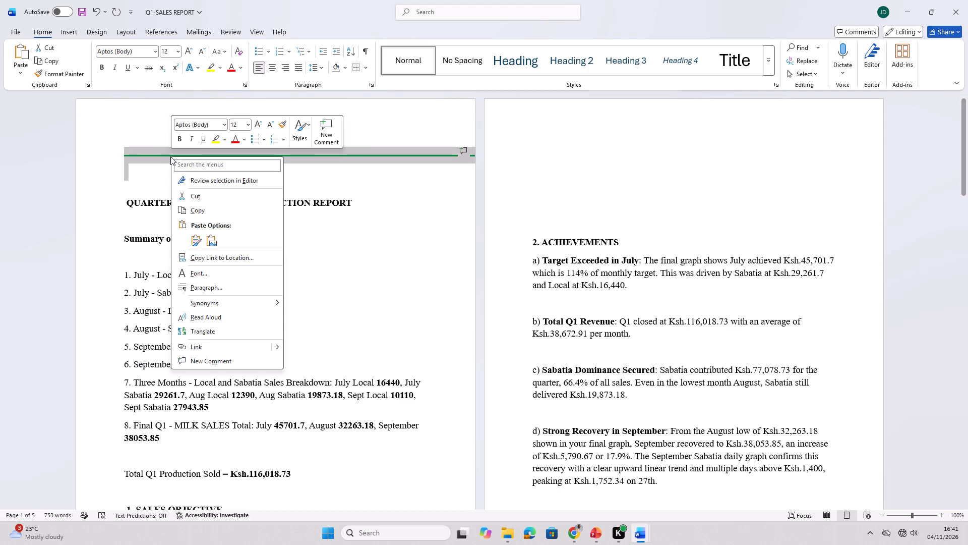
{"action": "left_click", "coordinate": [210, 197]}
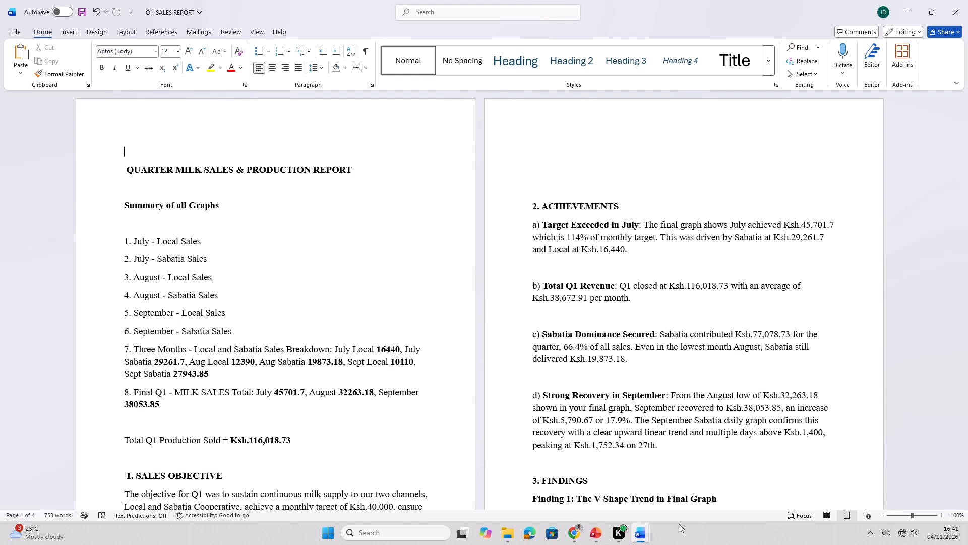
Copy the complete letterhead group from the internal memo and paste it as an editable object above the Q1 report title.
{"action": "left_click", "coordinate": [638, 533]}
{"action": "left_click", "coordinate": [748, 491]}
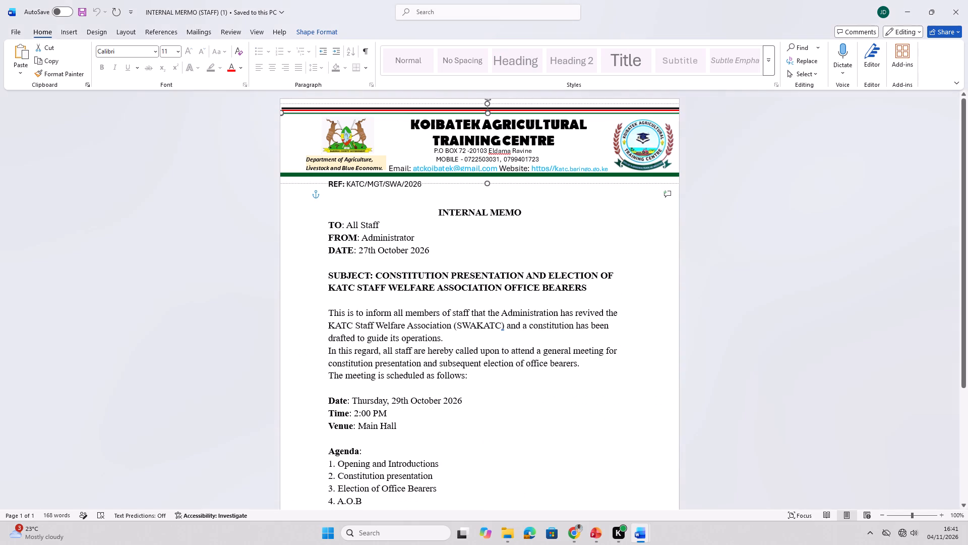
{"action": "left_click", "coordinate": [426, 150]}
{"action": "right_click", "coordinate": [425, 148]}
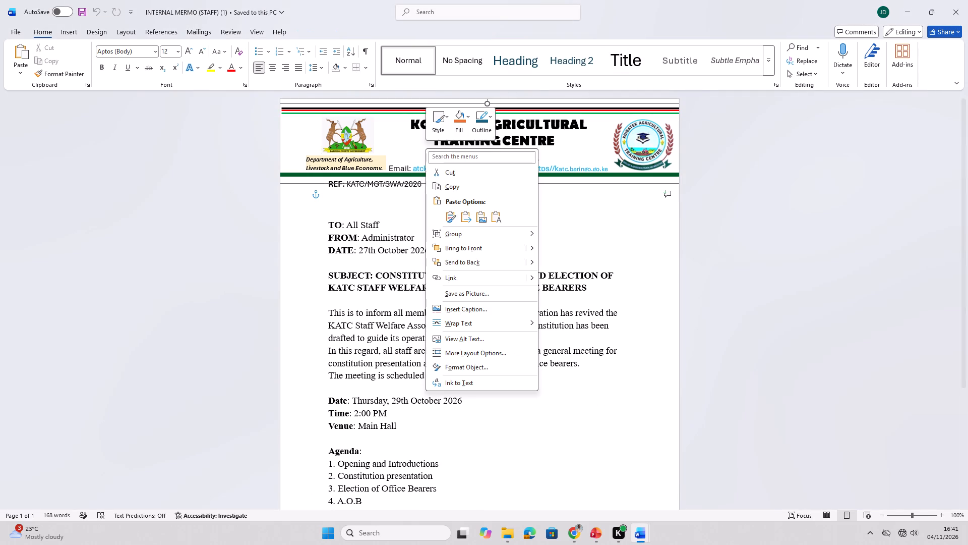
{"action": "left_click", "coordinate": [467, 191]}
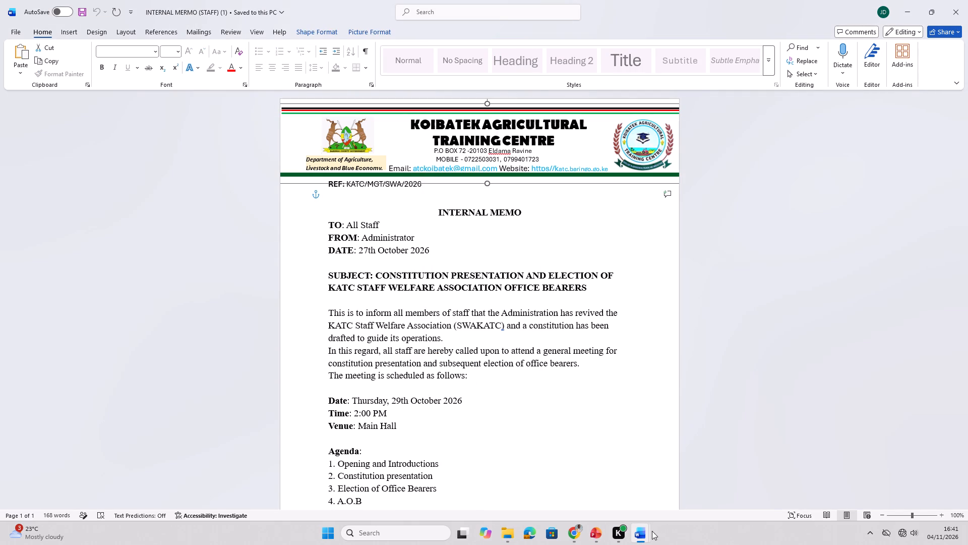
{"action": "left_click", "coordinate": [642, 534]}
{"action": "left_click", "coordinate": [564, 496]}
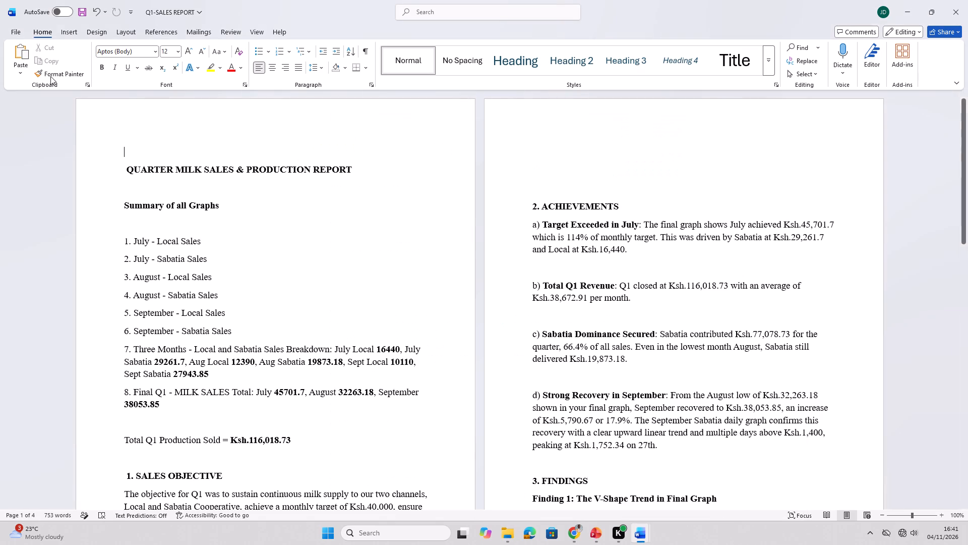
{"action": "right_click", "coordinate": [148, 138]}
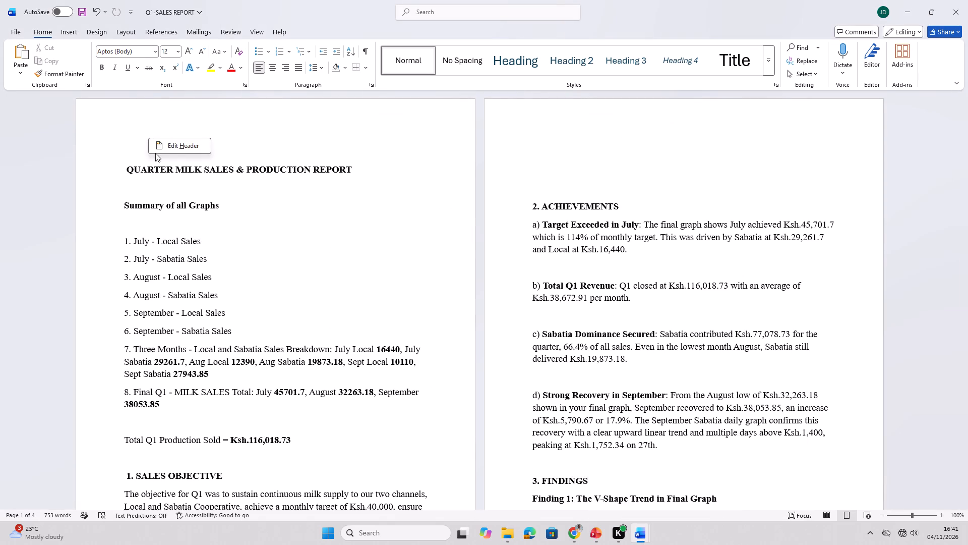
{"action": "right_click", "coordinate": [135, 155]}
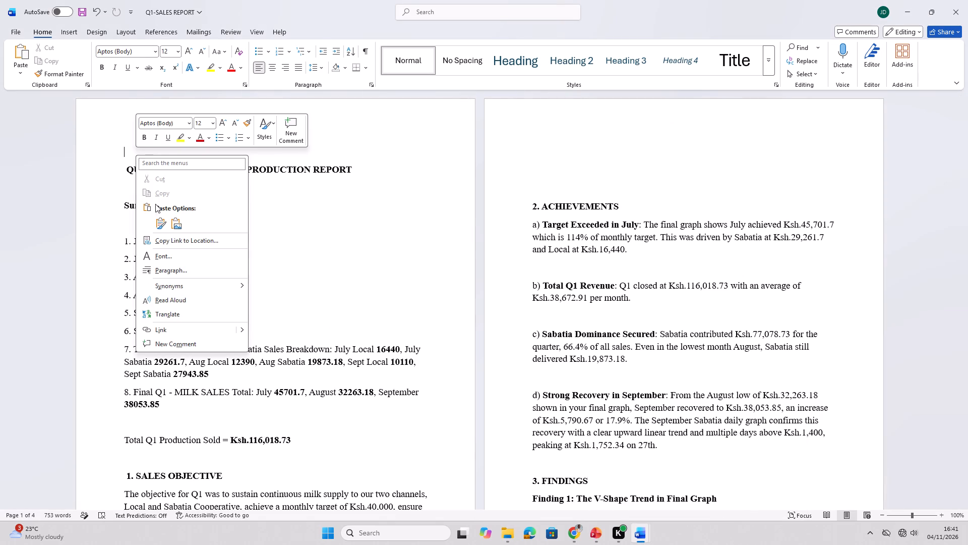
{"action": "left_click", "coordinate": [164, 225]}
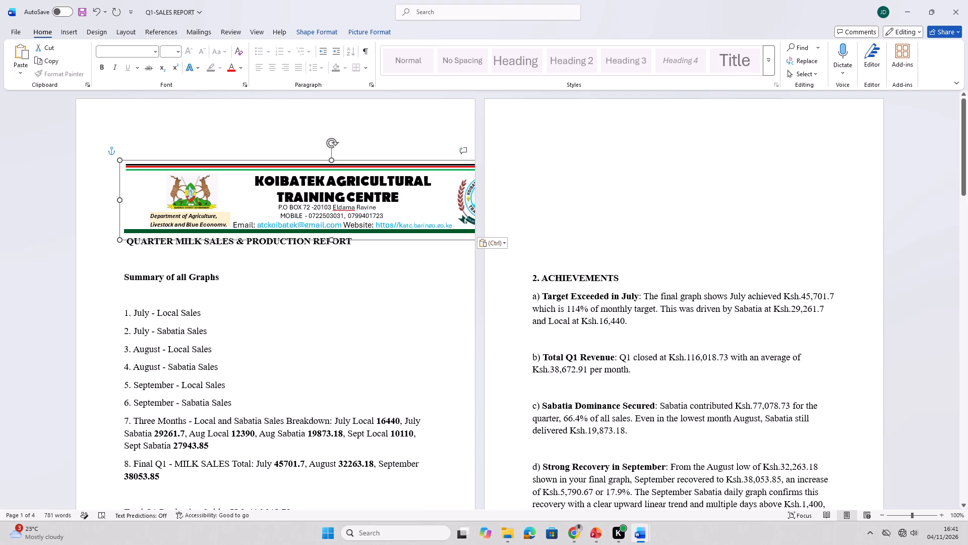
Move the letterhead to the very top of the first page so its stripes span the page width above the title.
{"action": "left_click_drag", "start_coordinate": [233, 172], "coordinate": [198, 116]}
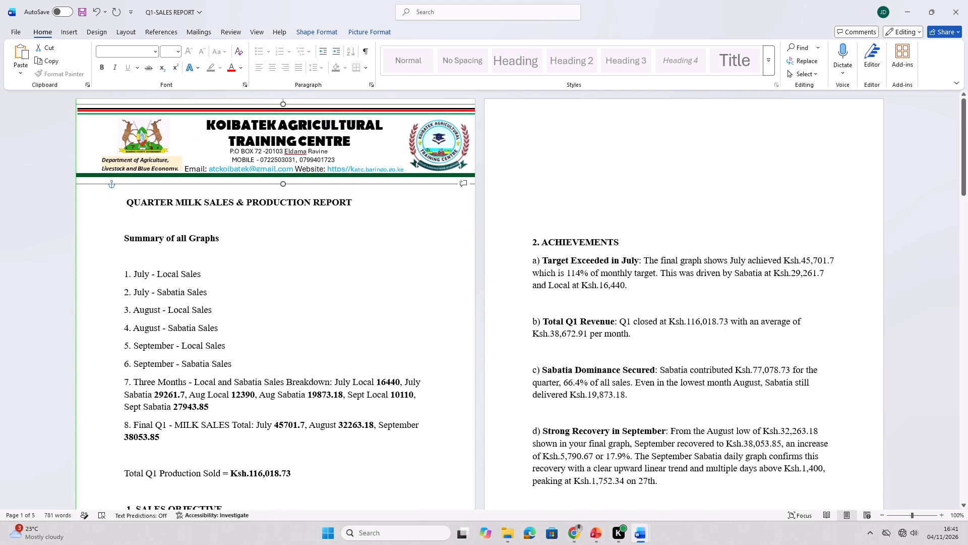
{"action": "left_click_drag", "start_coordinate": [198, 116], "coordinate": [175, 118]}
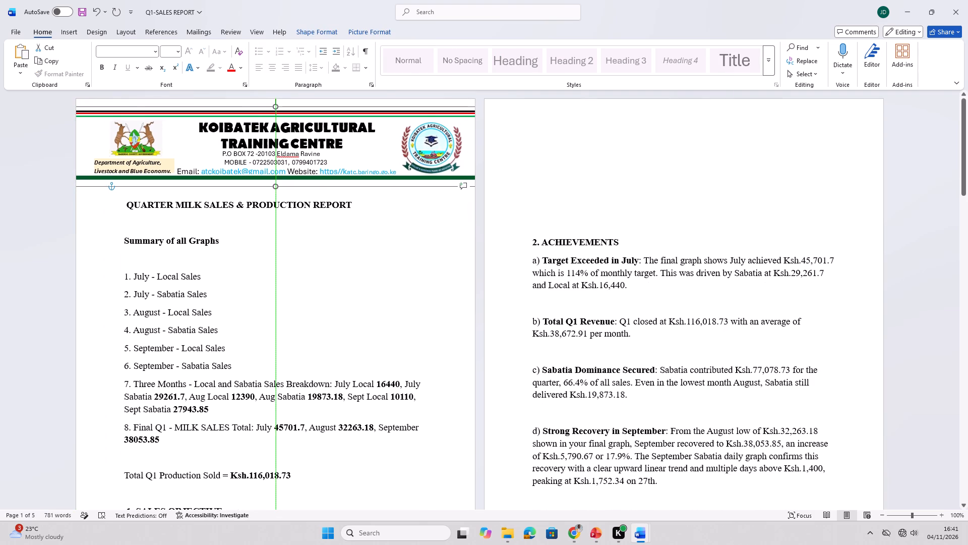
{"action": "left_click_drag", "start_coordinate": [175, 118], "coordinate": [159, 117]}
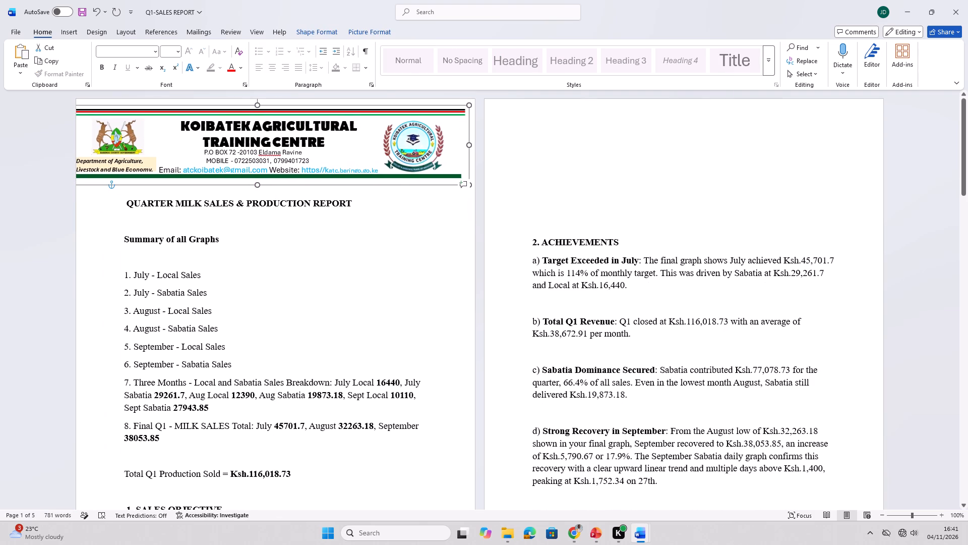
{"action": "left_click_drag", "start_coordinate": [159, 117], "coordinate": [170, 117]}
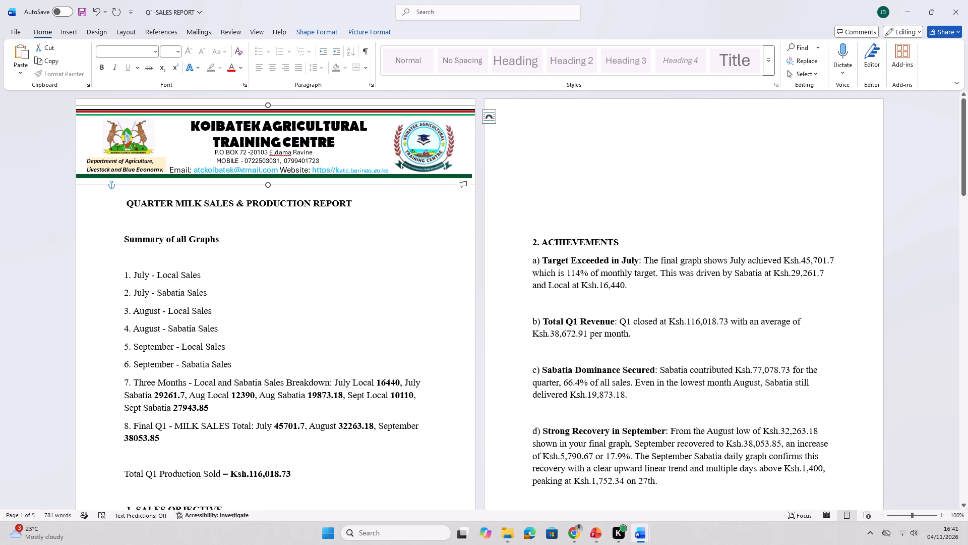
Insert ",irrigation" after "Livestock" in the department caption under the letterhead's coat of arms.
{"action": "left_click", "coordinate": [110, 168]}
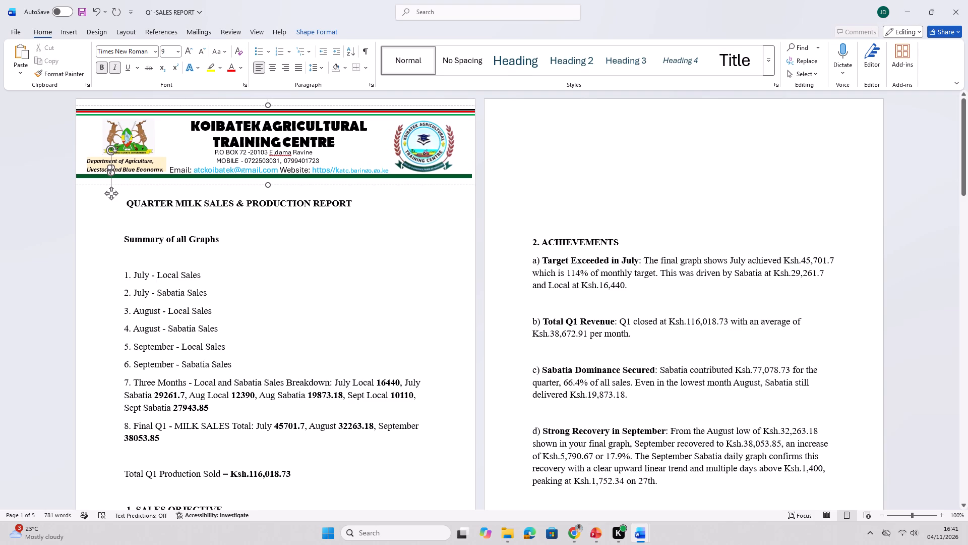
{"action": "left_click", "coordinate": [169, 160]}
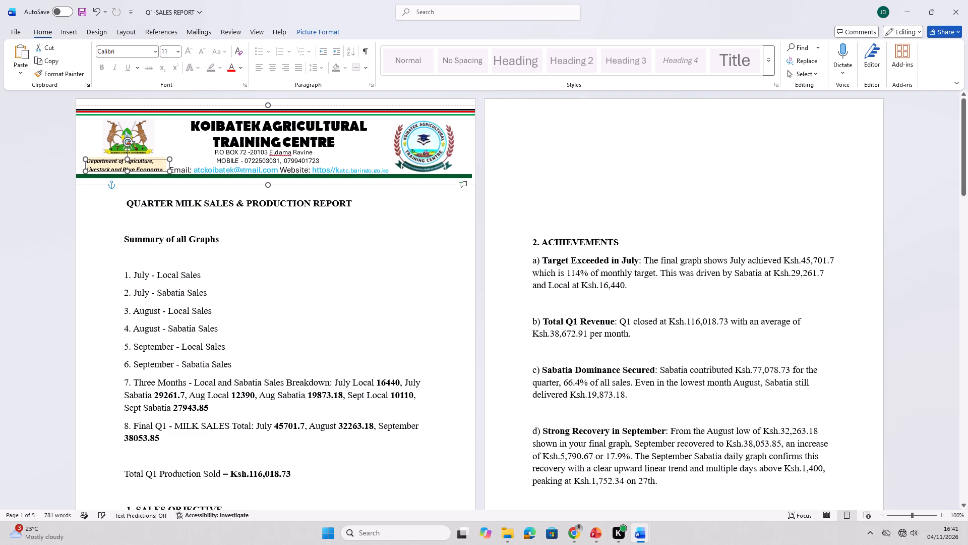
{"action": "left_click_drag", "start_coordinate": [84, 167], "coordinate": [78, 168]}
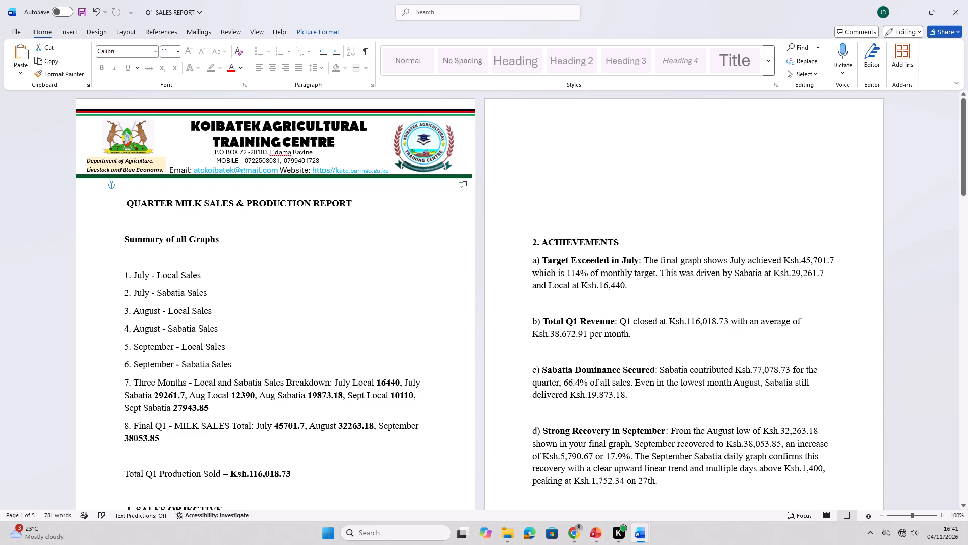
{"action": "left_click", "coordinate": [109, 168]}
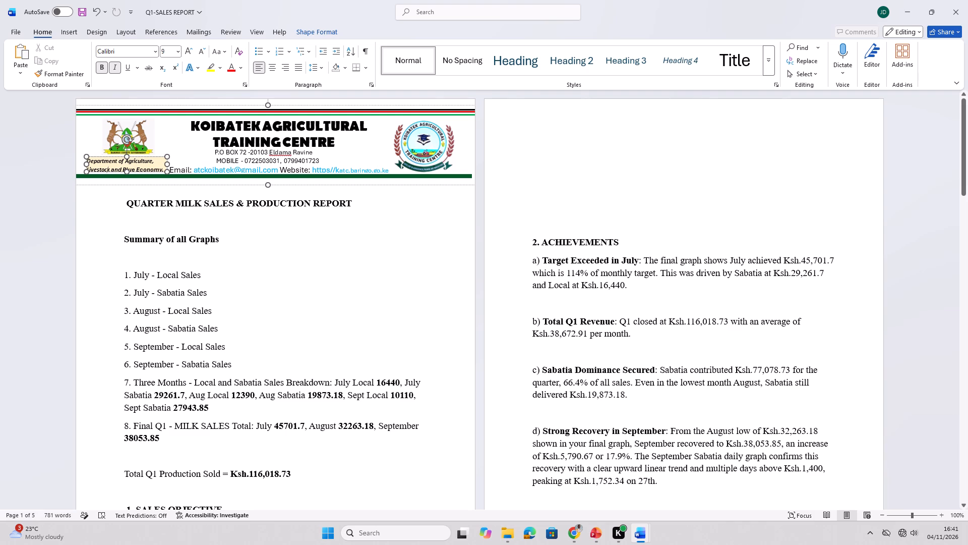
{"action": "left_click", "coordinate": [110, 169]}
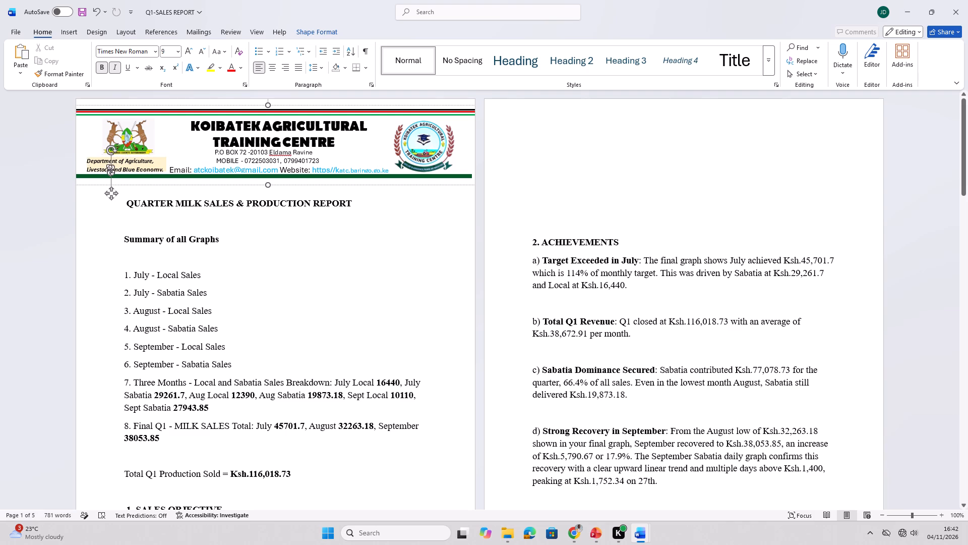
{"action": "left_click", "coordinate": [134, 166]}
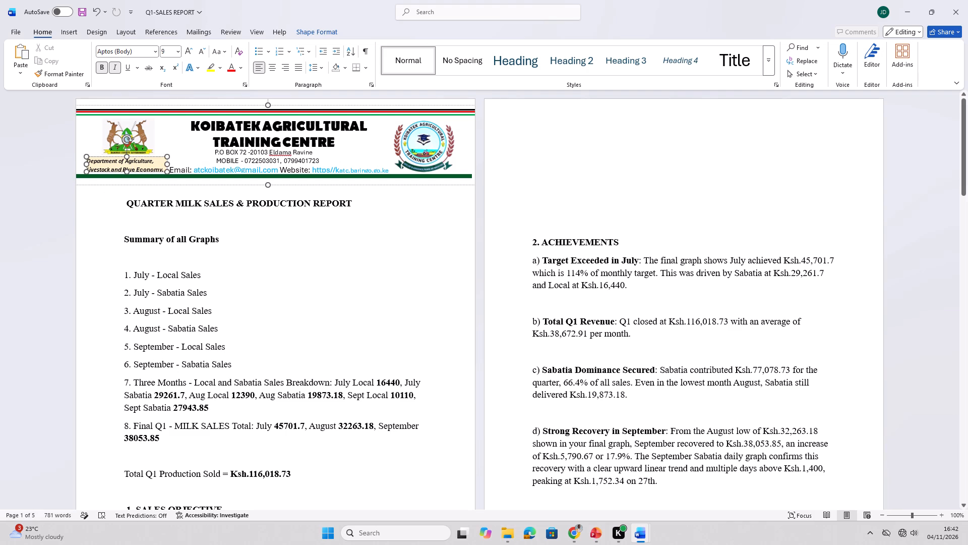
{"action": "left_click", "coordinate": [112, 168]}
{"action": "key", "text": "comma"}
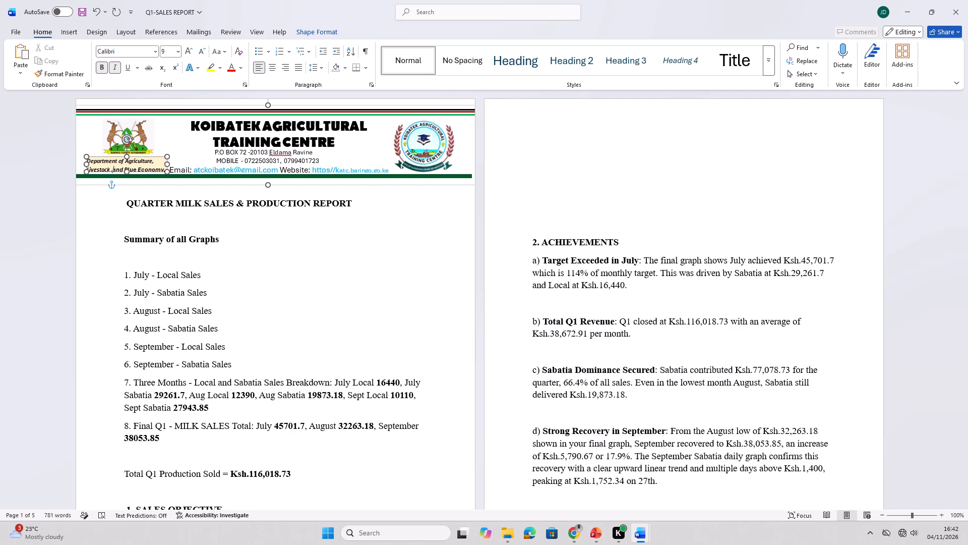
{"action": "type", "text": "irriga"}
{"action": "key", "text": "t"}
{"action": "type", "text": "ion"}
{"action": "key", "text": "space"}
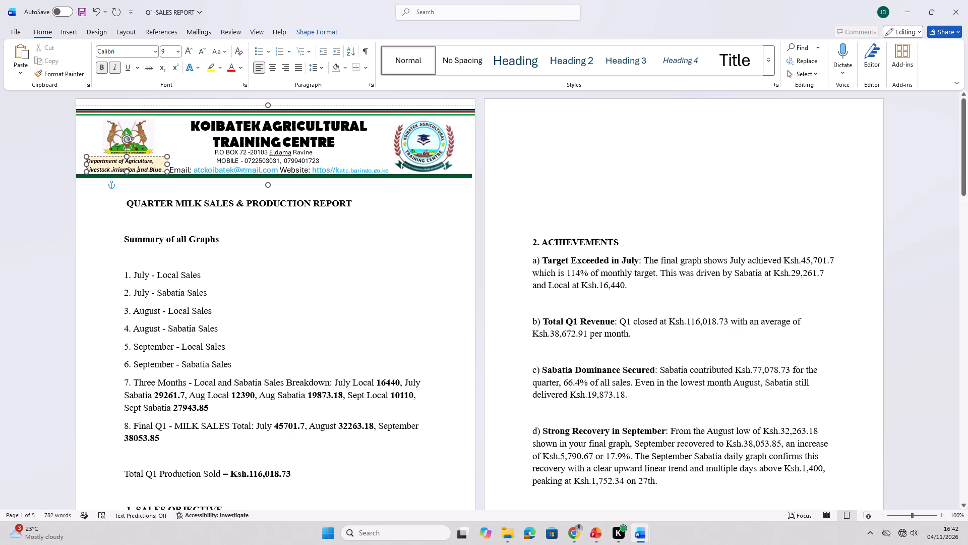
Widen the department caption box so its left side reaches the page edge.
{"action": "scroll", "coordinate": [142, 153], "scroll_direction": "down", "scroll_amount": 1}
{"action": "left_click", "coordinate": [189, 125]}
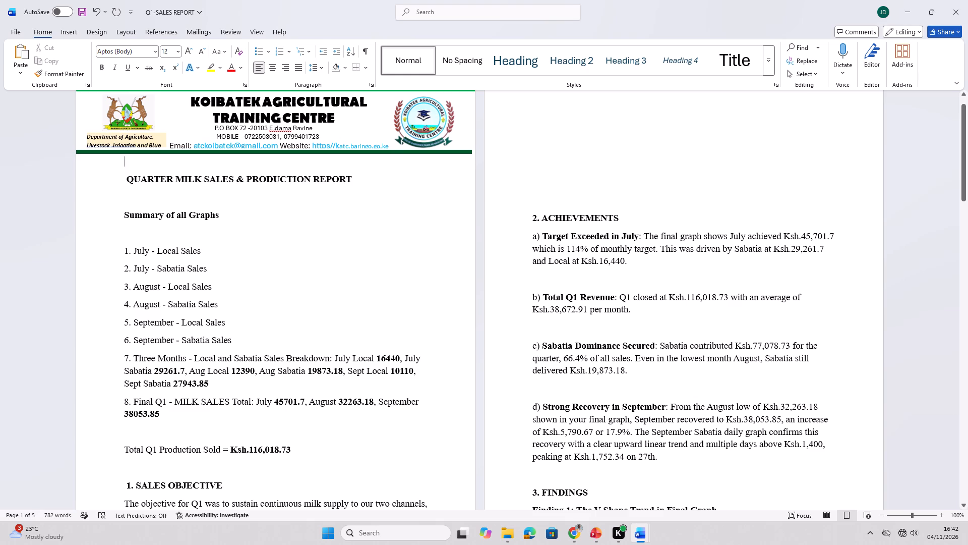
{"action": "left_click", "coordinate": [157, 139]}
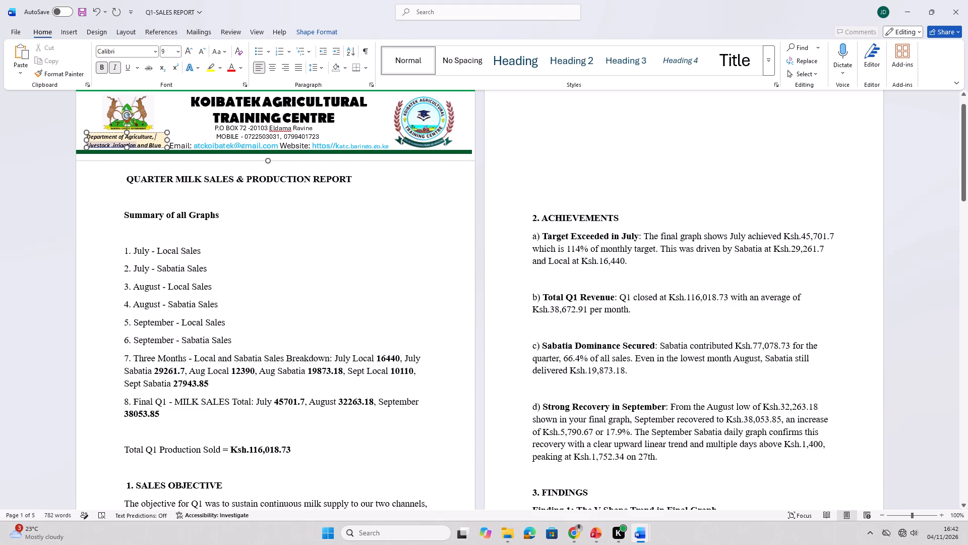
{"action": "left_click_drag", "start_coordinate": [85, 141], "coordinate": [80, 142]}
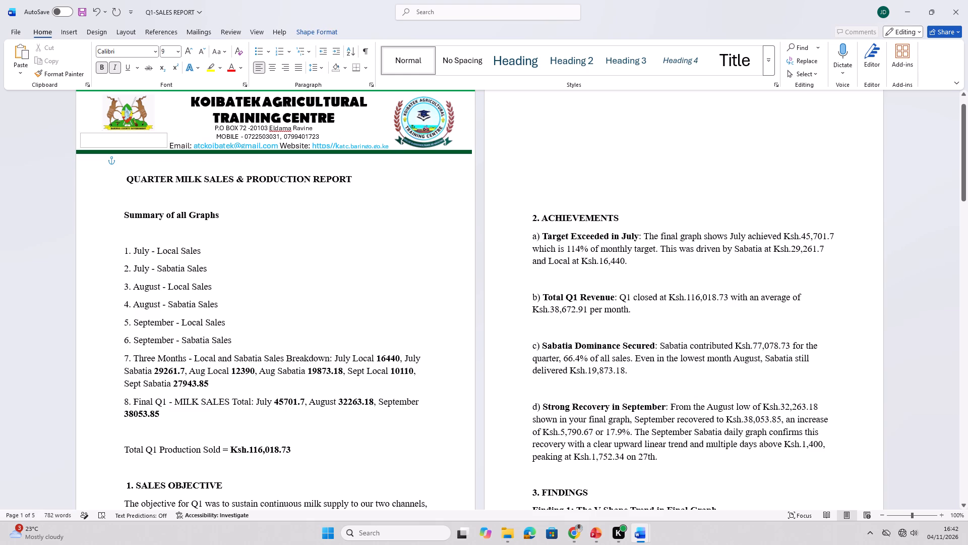
{"action": "left_click_drag", "start_coordinate": [80, 142], "coordinate": [77, 142]}
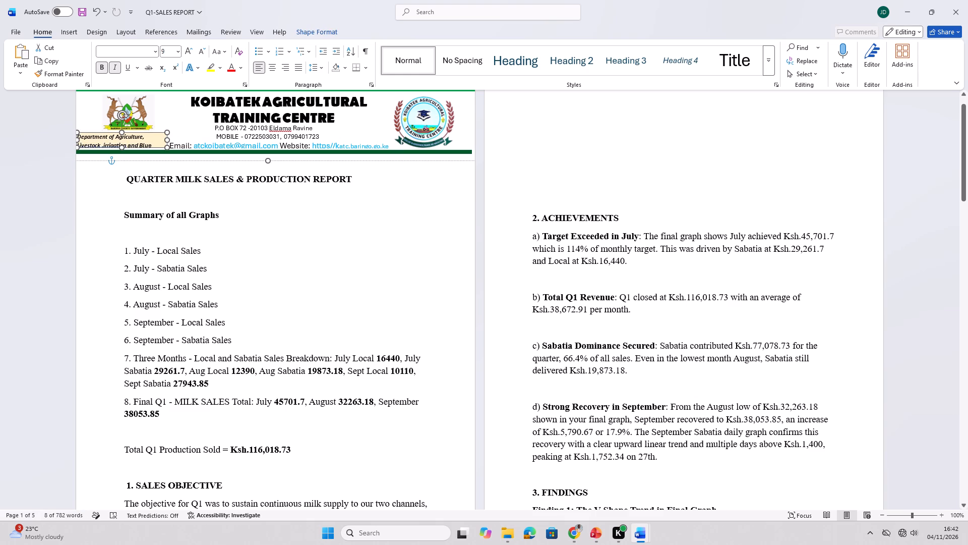
Correct the caption's punctuation with the suggested wording "Livestock, irrigation".
{"action": "left_click", "coordinate": [120, 148]}
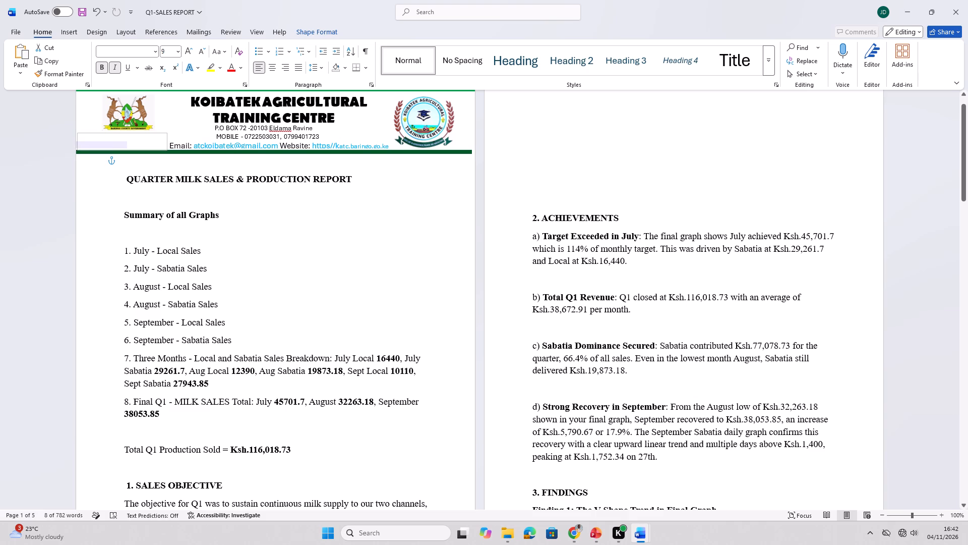
{"action": "left_click", "coordinate": [159, 136]}
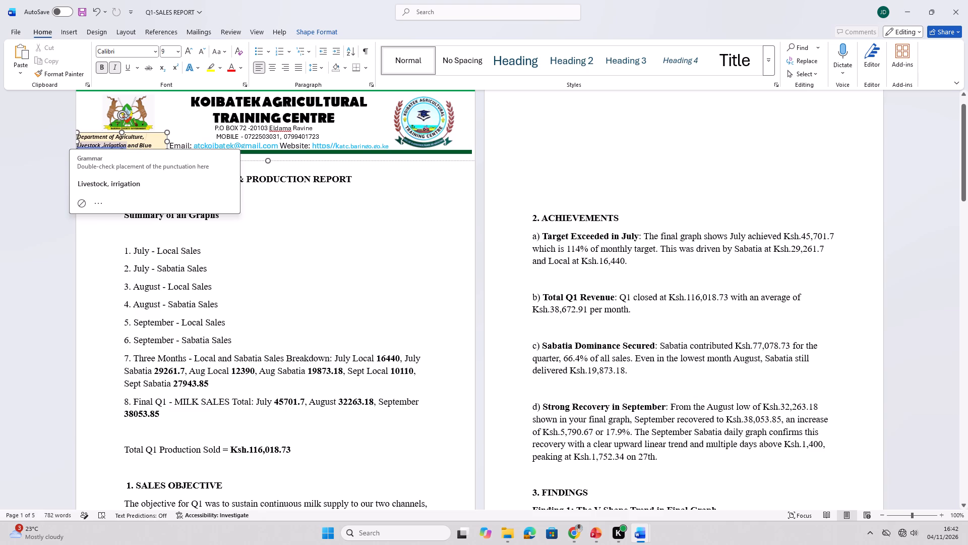
{"action": "left_click", "coordinate": [130, 181]}
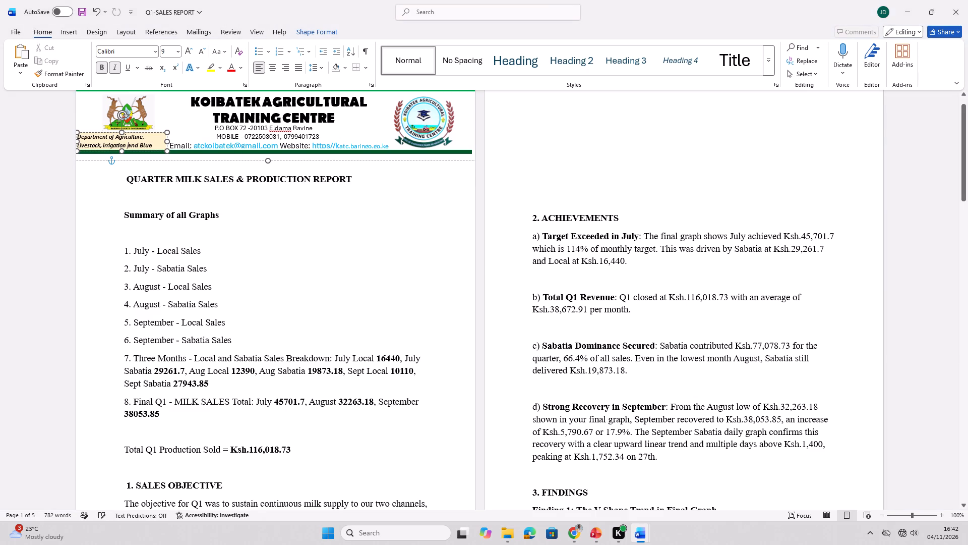
Add a space and "econo" after "Blue" at the end of the caption's second line.
{"action": "left_click", "coordinate": [155, 147]}
{"action": "key", "text": "space"}
{"action": "type", "text": "e"}
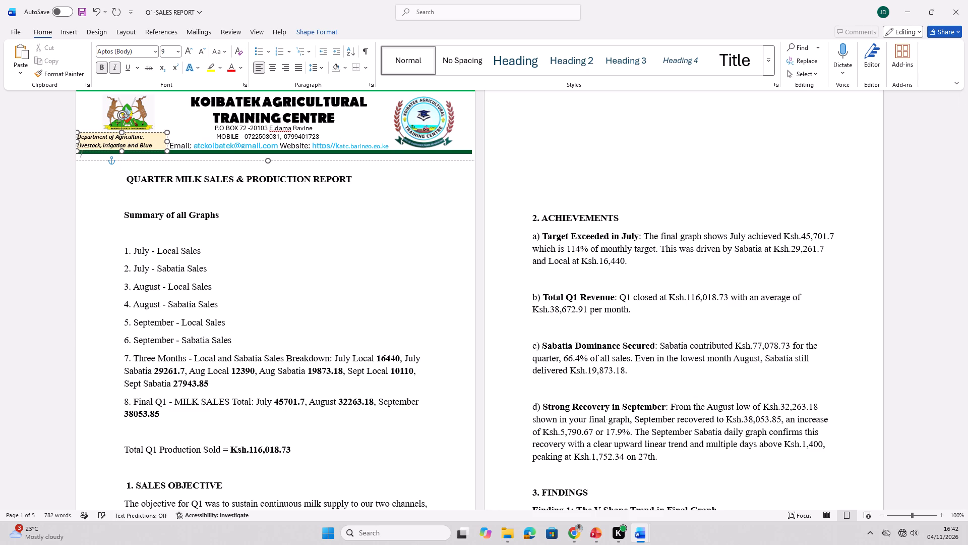
{"action": "key", "text": "BackSpace"}
{"action": "key", "text": "e"}
{"action": "type", "text": "cono"}
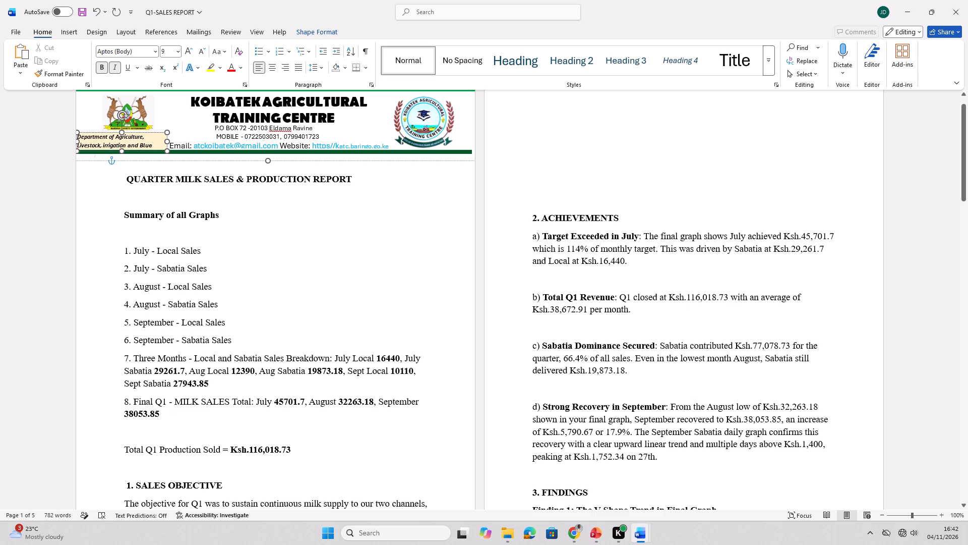
Move the department caption box slightly upward and add "b" after "Blue".
{"action": "left_click", "coordinate": [164, 143]}
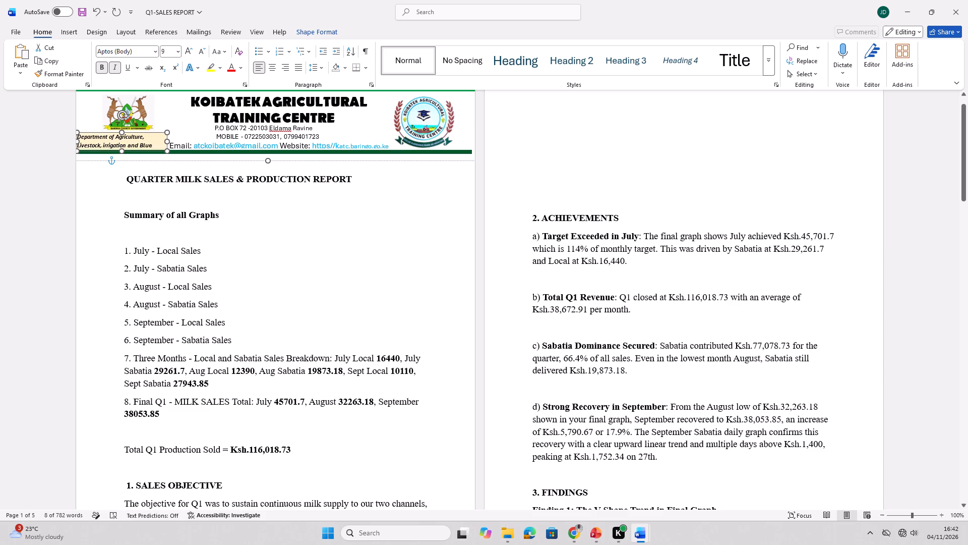
{"action": "left_click", "coordinate": [117, 139]}
{"action": "left_click_drag", "start_coordinate": [116, 132], "coordinate": [117, 127]}
{"action": "left_click", "coordinate": [156, 140]}
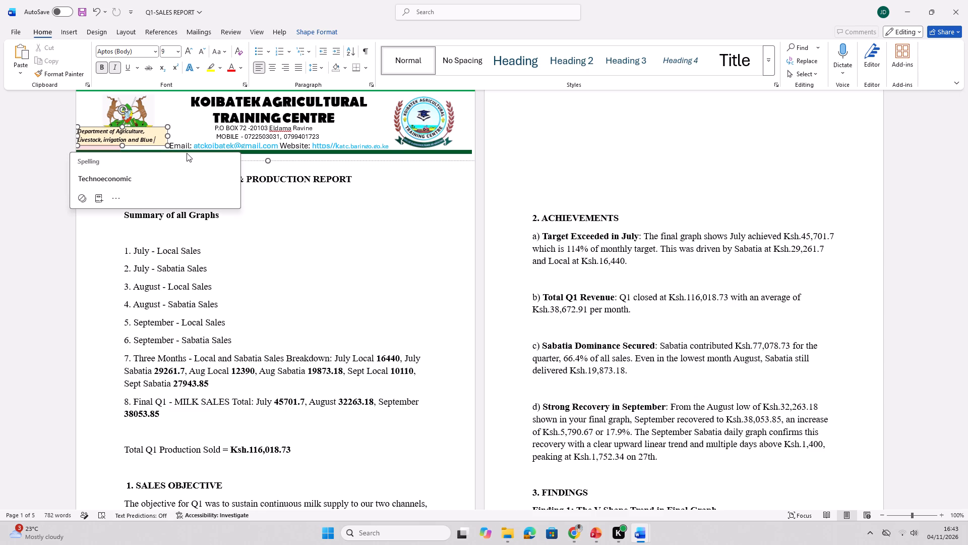
{"action": "key", "text": "b"}
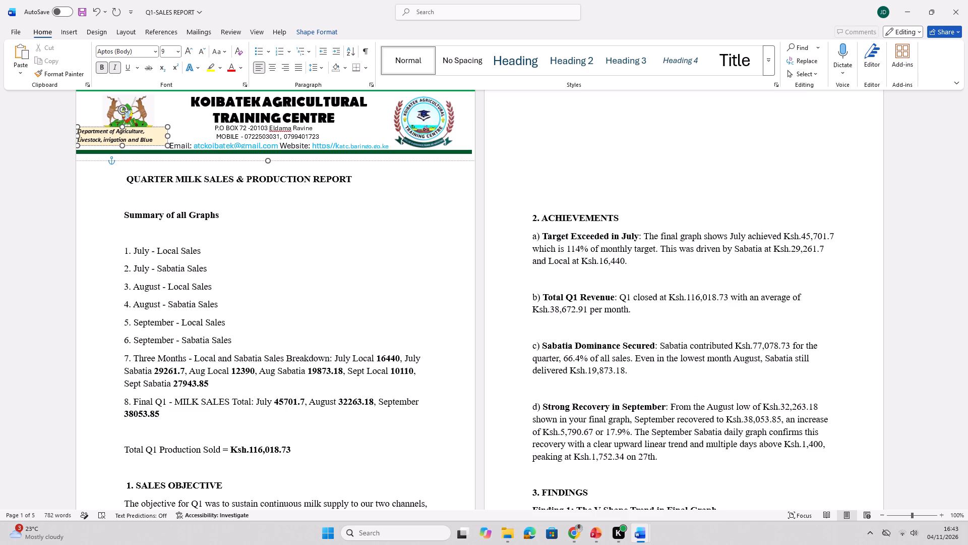
Lower the caption box's top edge slightly so it covers less of the coat of arms.
{"action": "left_click", "coordinate": [202, 117]}
{"action": "left_click", "coordinate": [125, 133]}
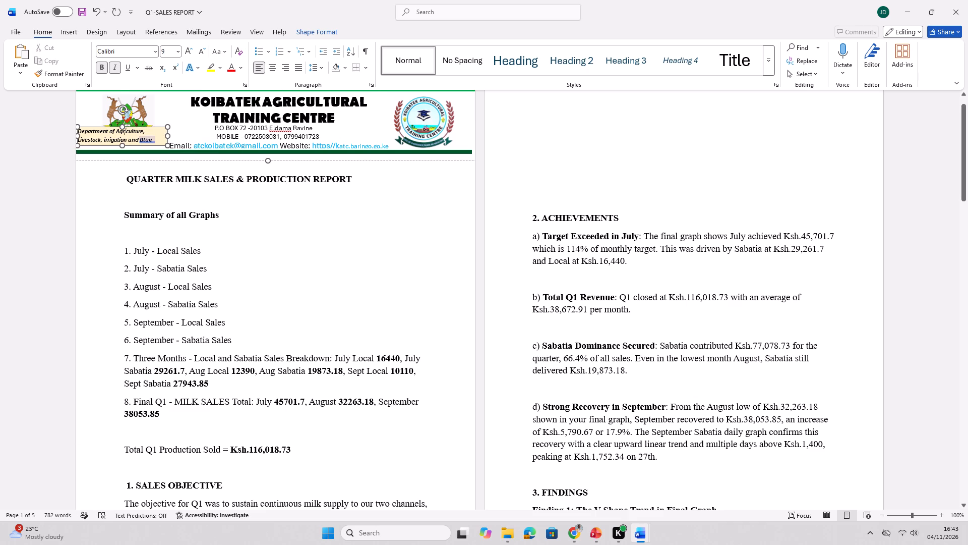
{"action": "left_click", "coordinate": [121, 128]}
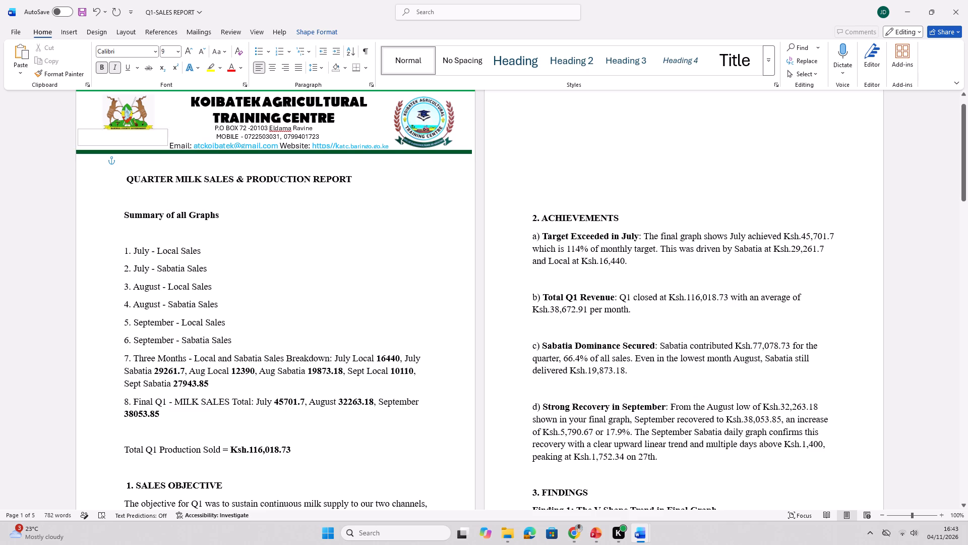
{"action": "left_click", "coordinate": [172, 117]}
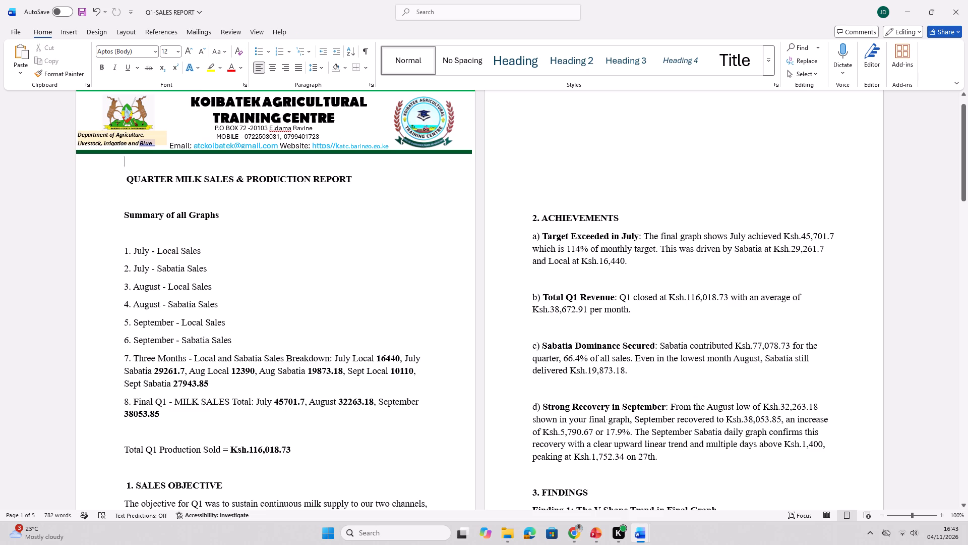
Add "eee" after "Blue" in the department caption.
{"action": "left_click", "coordinate": [156, 142]}
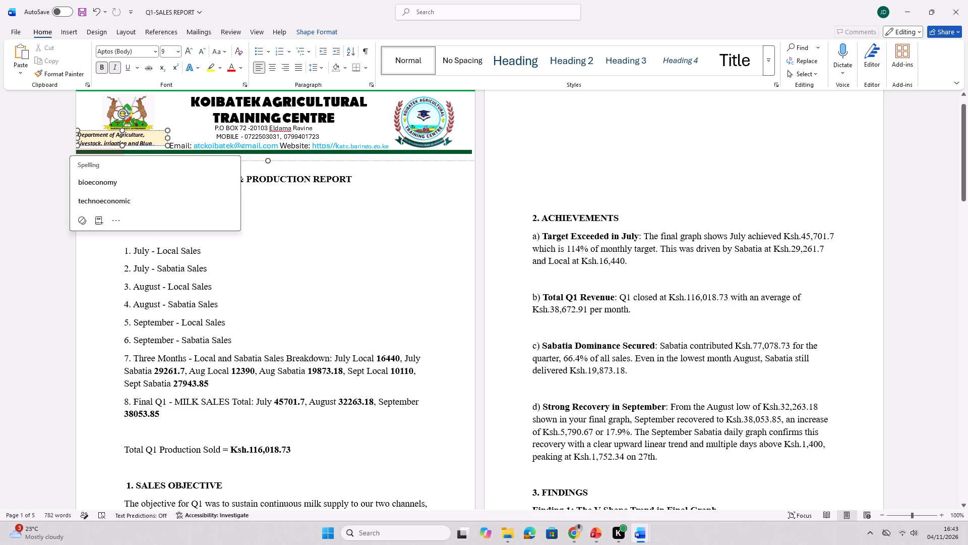
{"action": "key", "text": "e"}
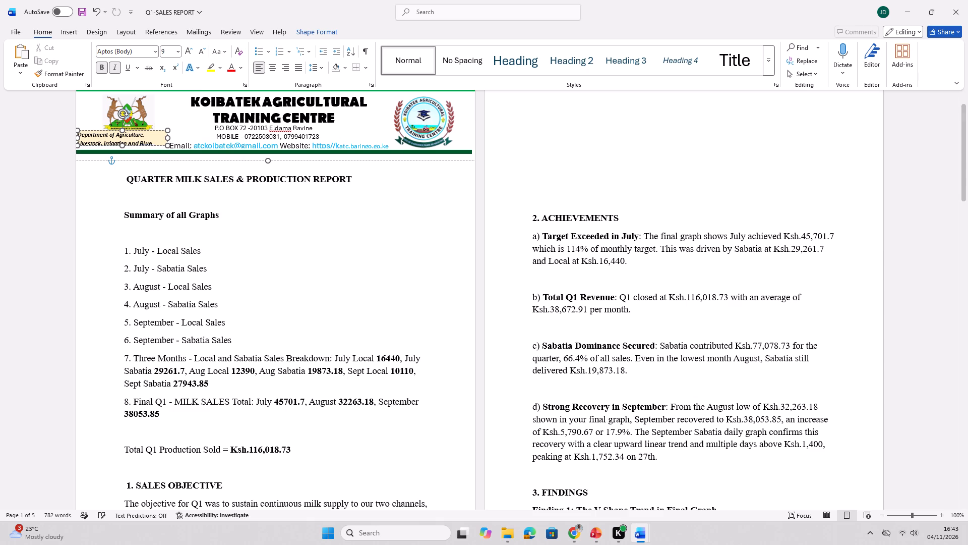
{"action": "key", "text": "e"}
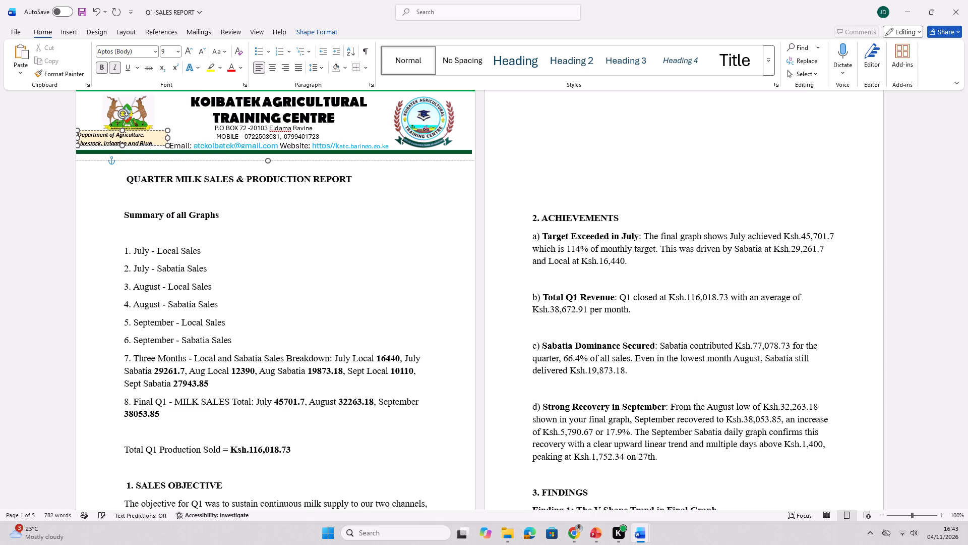
{"action": "key", "text": "e"}
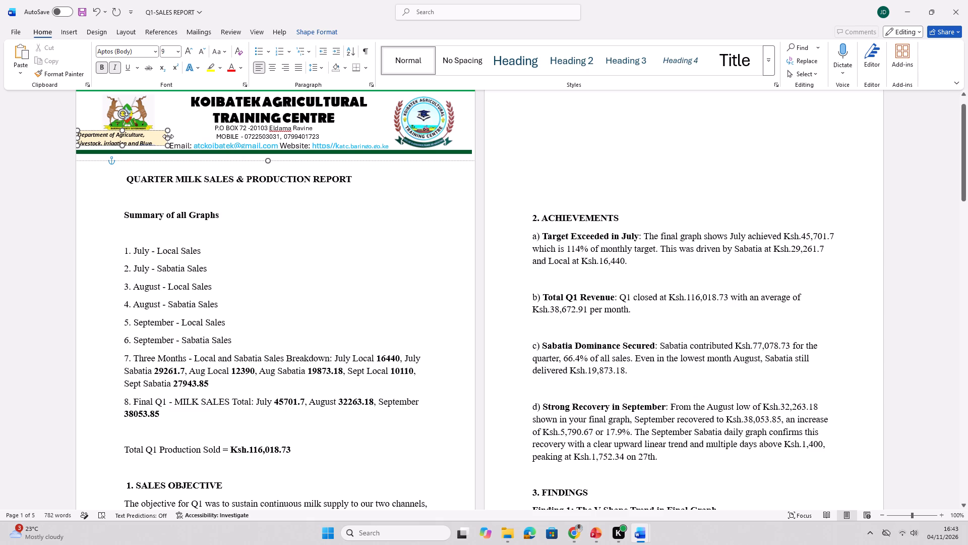
Widen the department caption box toward the contact lines and add "bb" after "Blue".
{"action": "left_click_drag", "start_coordinate": [168, 136], "coordinate": [187, 137]}
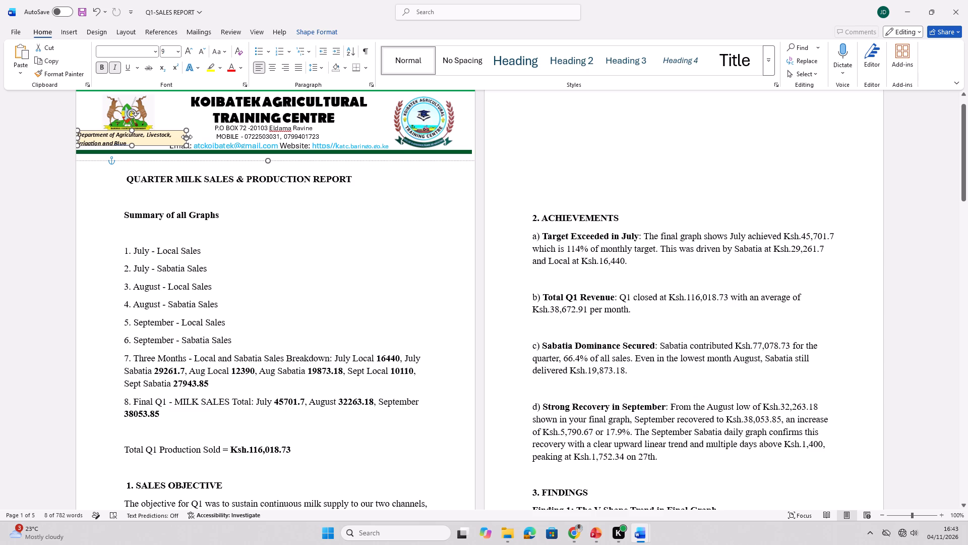
{"action": "left_click", "coordinate": [130, 143]}
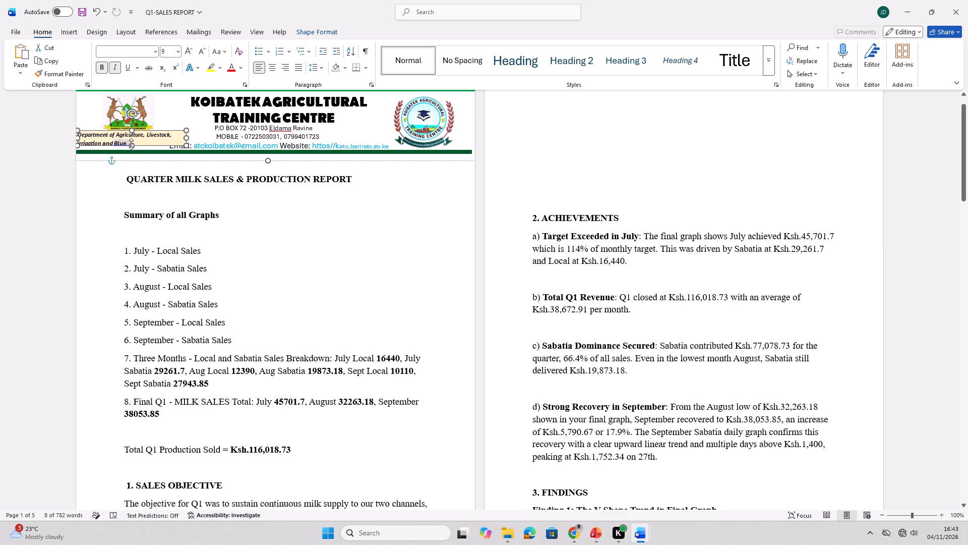
{"action": "left_click", "coordinate": [139, 141]}
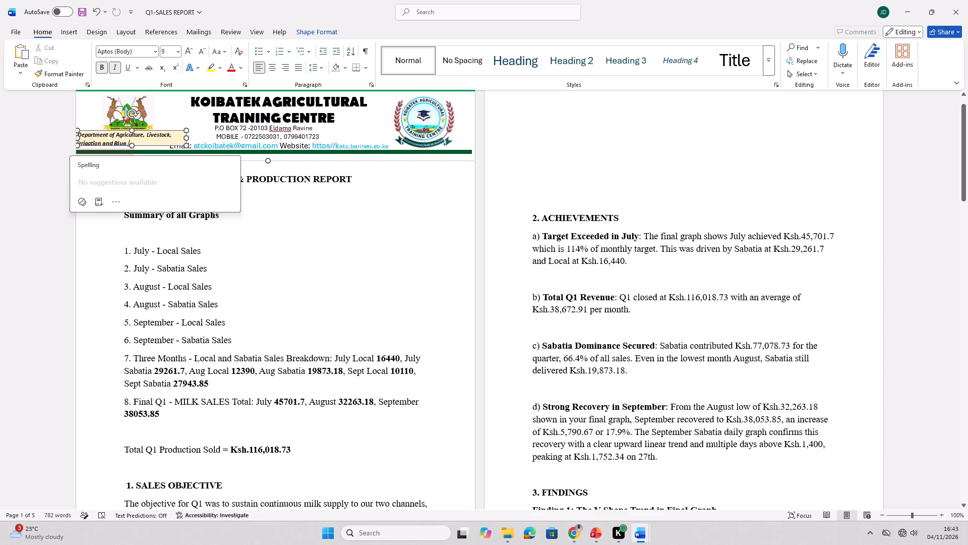
{"action": "key", "text": "b"}
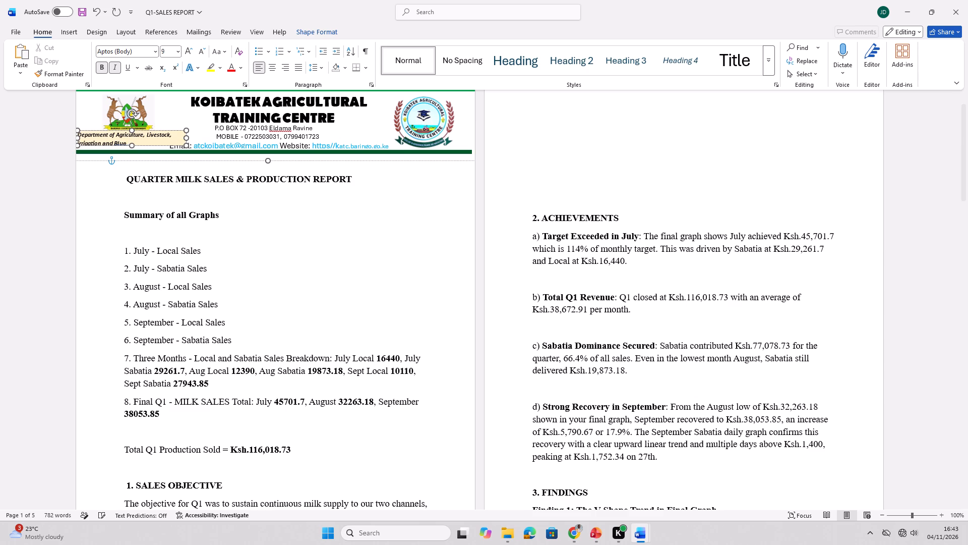
{"action": "key", "text": "b"}
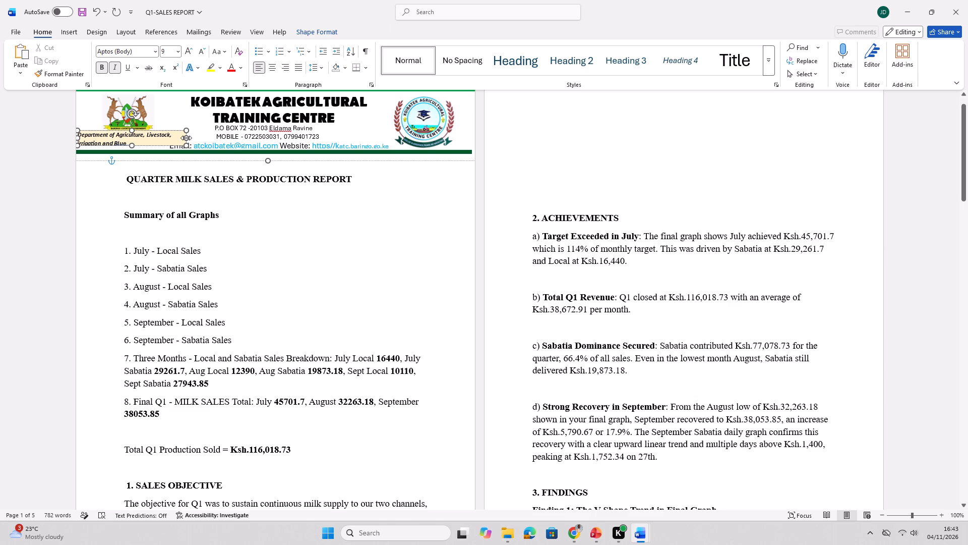
Narrow the department caption box to about 4.5 cm wide so it clears the letterhead's Email line.
{"action": "left_click_drag", "start_coordinate": [187, 139], "coordinate": [163, 140]}
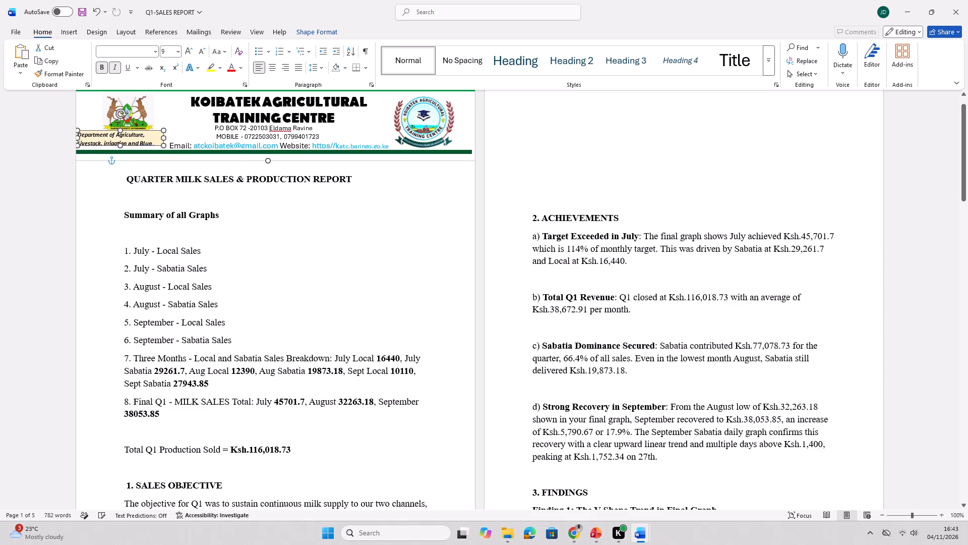
{"action": "left_click", "coordinate": [175, 124]}
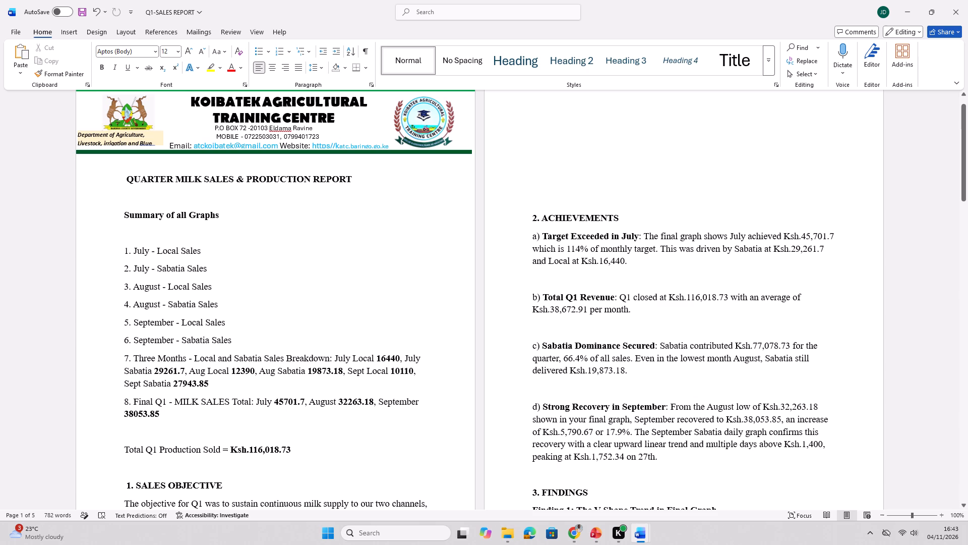
Check the grammar and spelling suggestions for the text after "Blue" in the department caption.
{"action": "scroll", "coordinate": [368, 144], "scroll_direction": "up", "scroll_amount": 7}
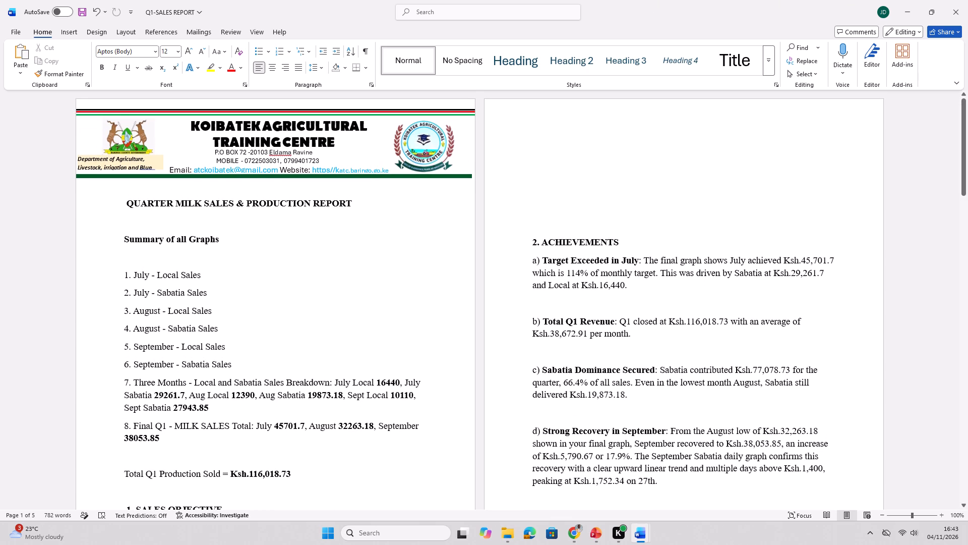
{"action": "right_click", "coordinate": [150, 168]}
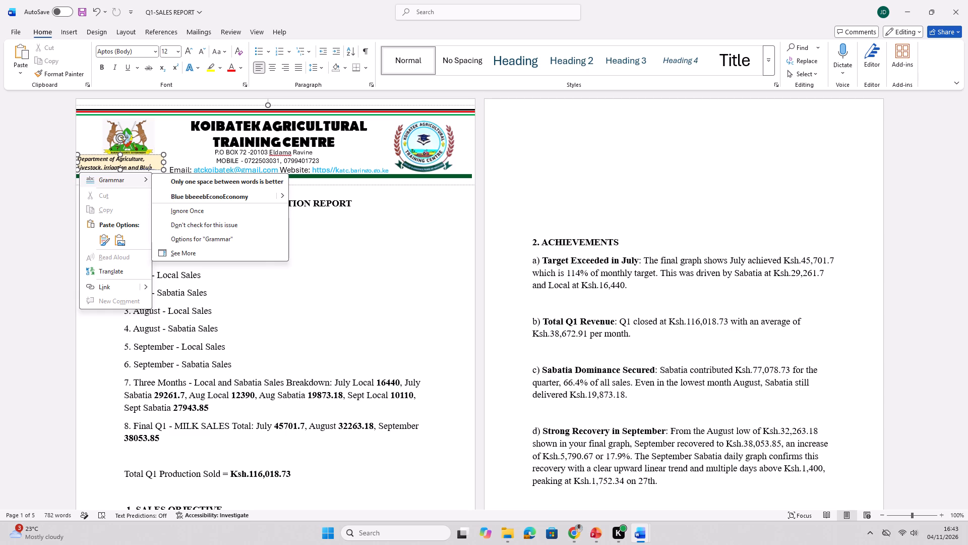
{"action": "left_click", "coordinate": [150, 168]}
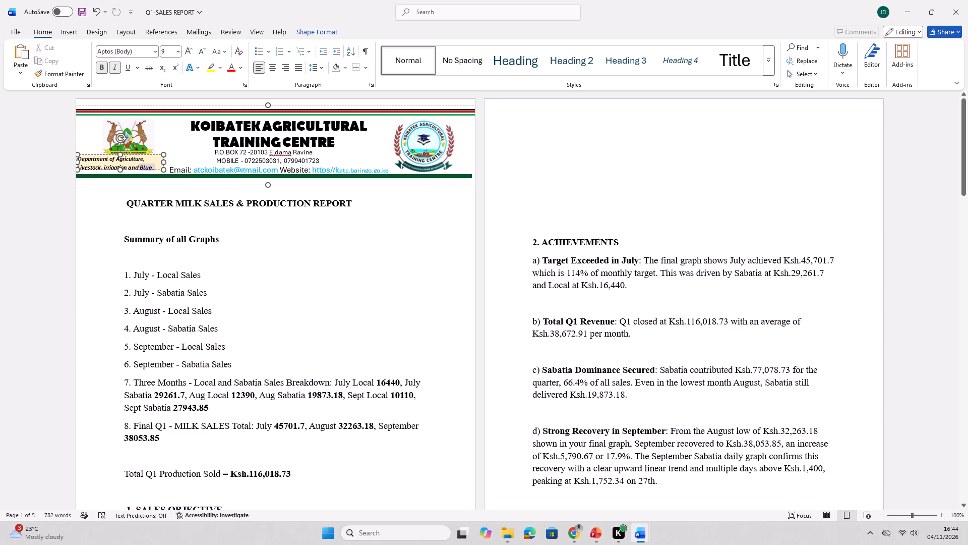
{"action": "left_click", "coordinate": [156, 166]}
{"action": "double_click", "coordinate": [157, 168]}
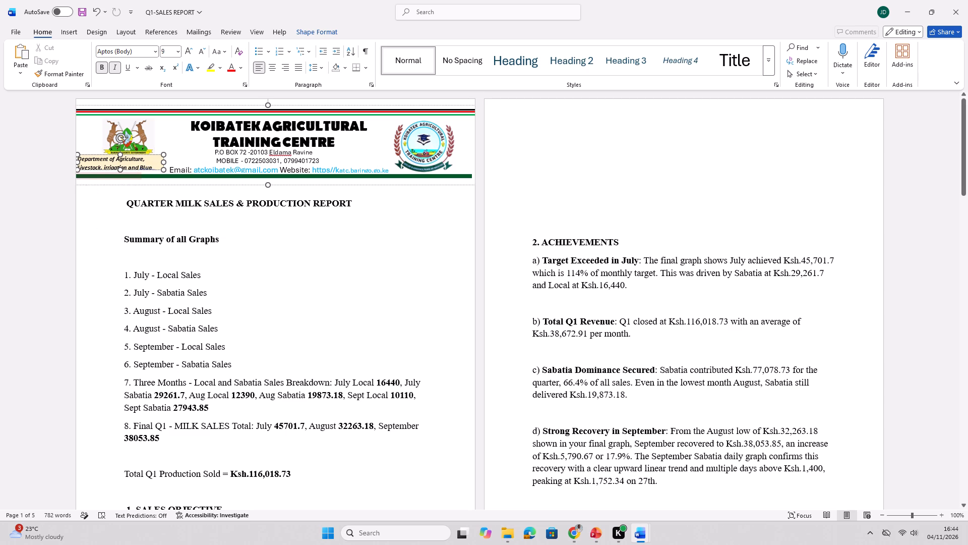
{"action": "left_click", "coordinate": [156, 166]}
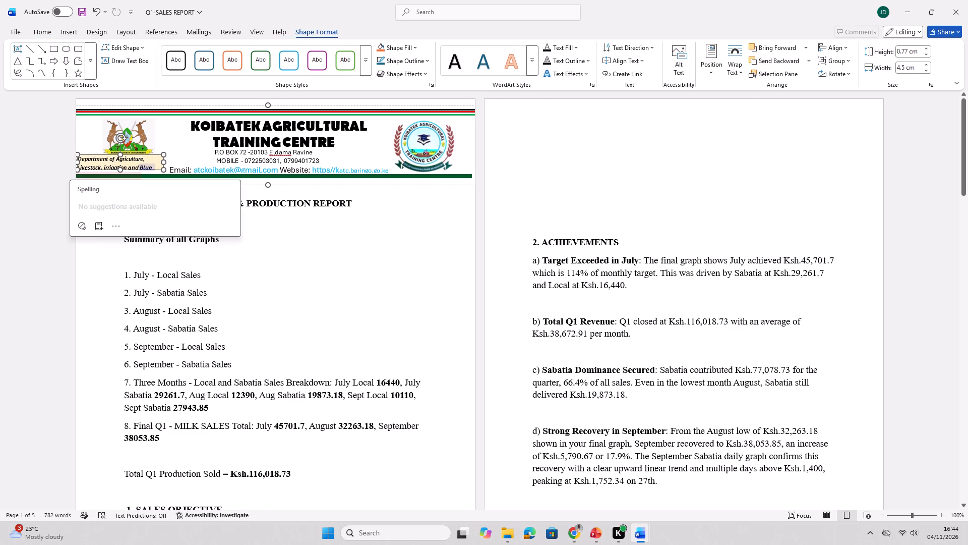
{"action": "left_click", "coordinate": [92, 189]}
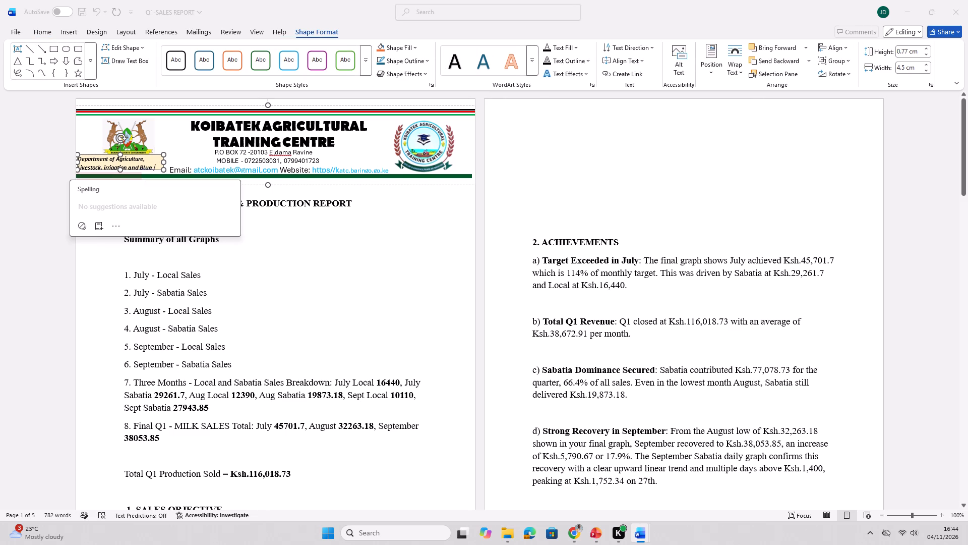
{"action": "key", "text": "e"}
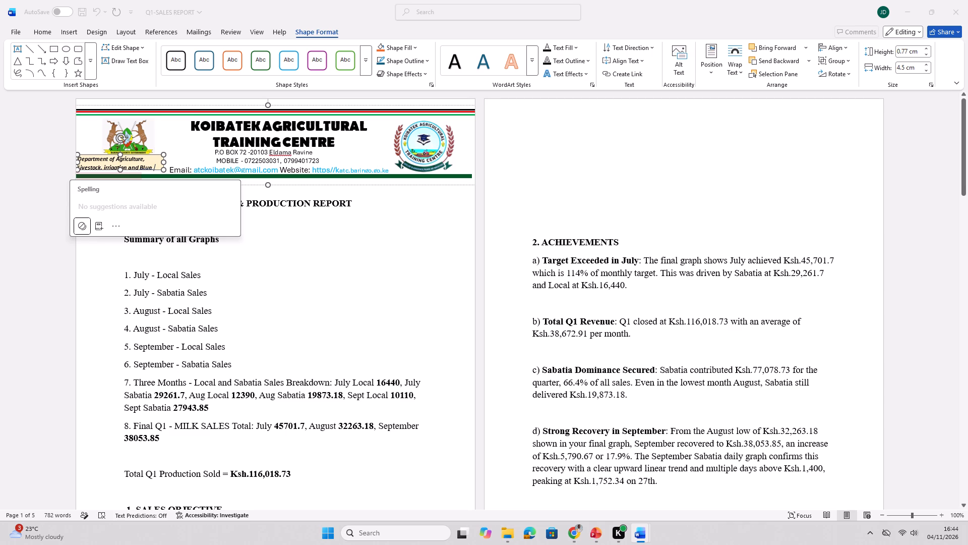
{"action": "left_click", "coordinate": [279, 287]}
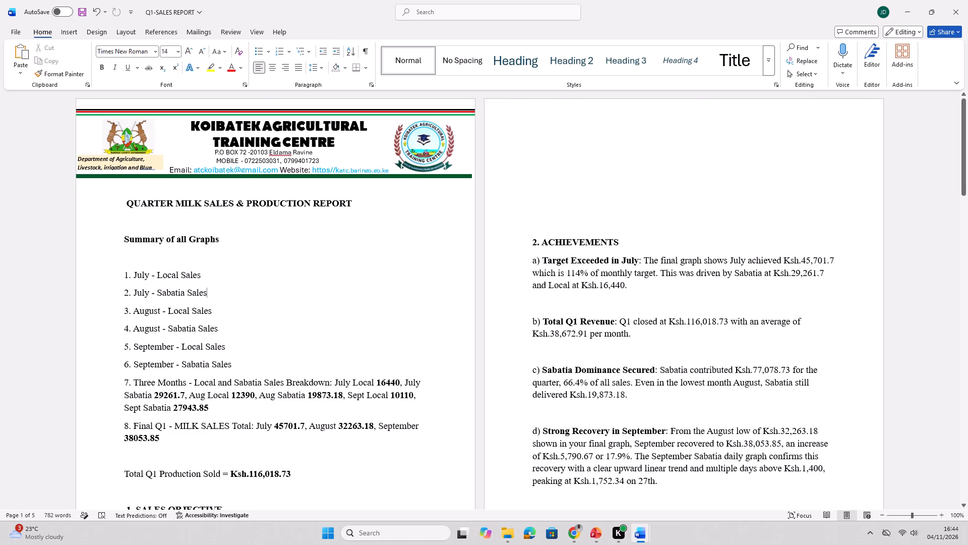
{"action": "left_click", "coordinate": [450, 193]}
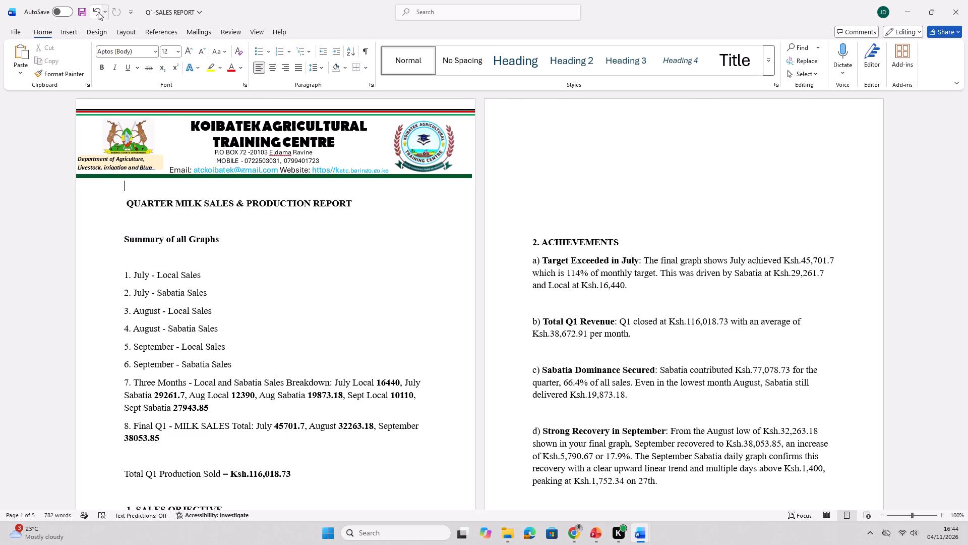
Save the report.
{"action": "left_click", "coordinate": [83, 10]}
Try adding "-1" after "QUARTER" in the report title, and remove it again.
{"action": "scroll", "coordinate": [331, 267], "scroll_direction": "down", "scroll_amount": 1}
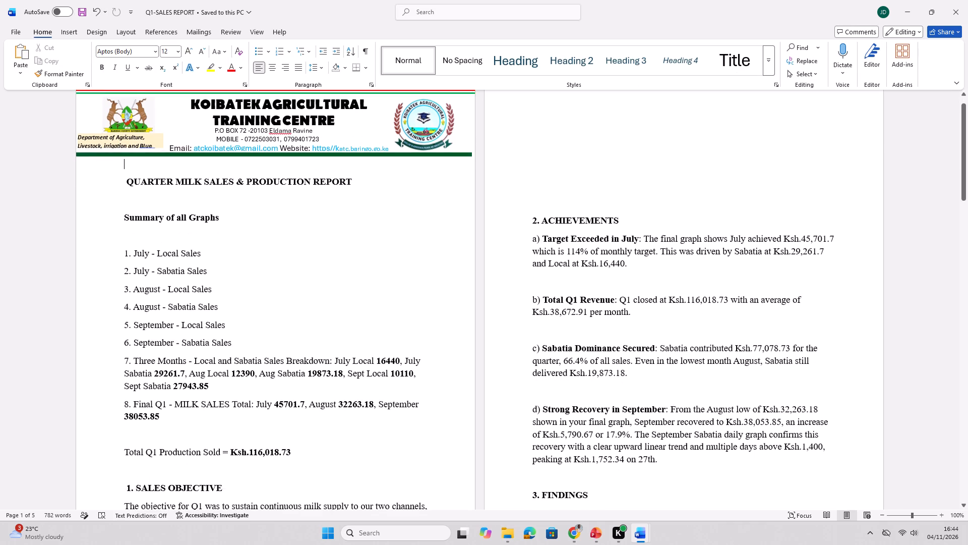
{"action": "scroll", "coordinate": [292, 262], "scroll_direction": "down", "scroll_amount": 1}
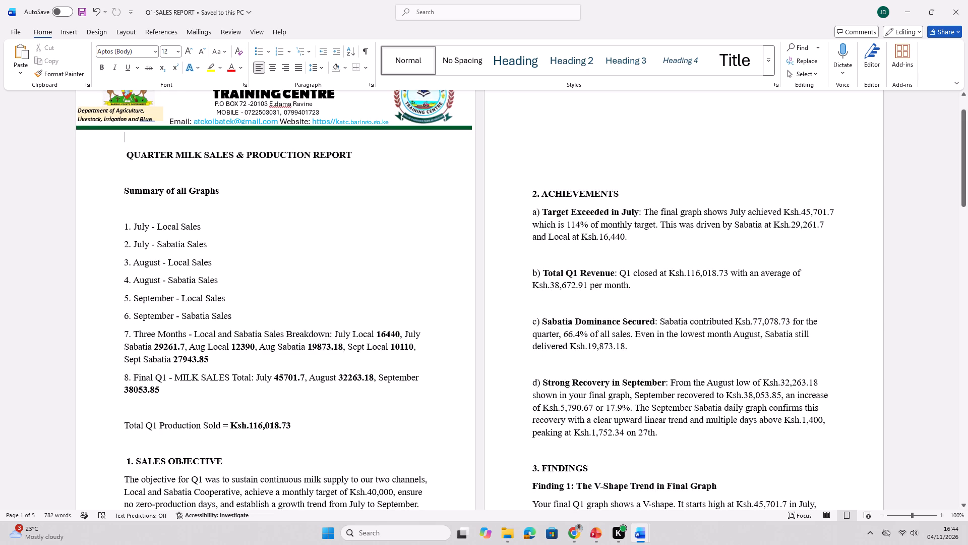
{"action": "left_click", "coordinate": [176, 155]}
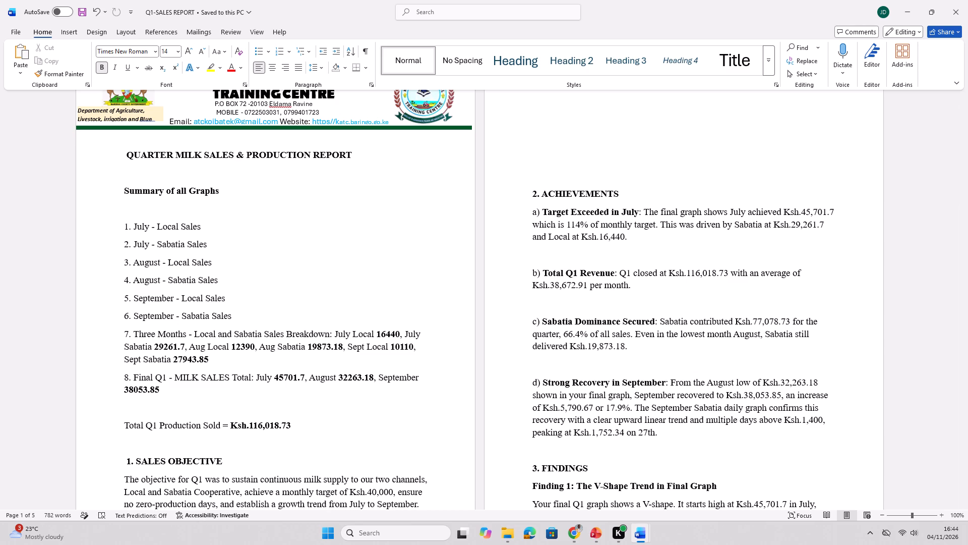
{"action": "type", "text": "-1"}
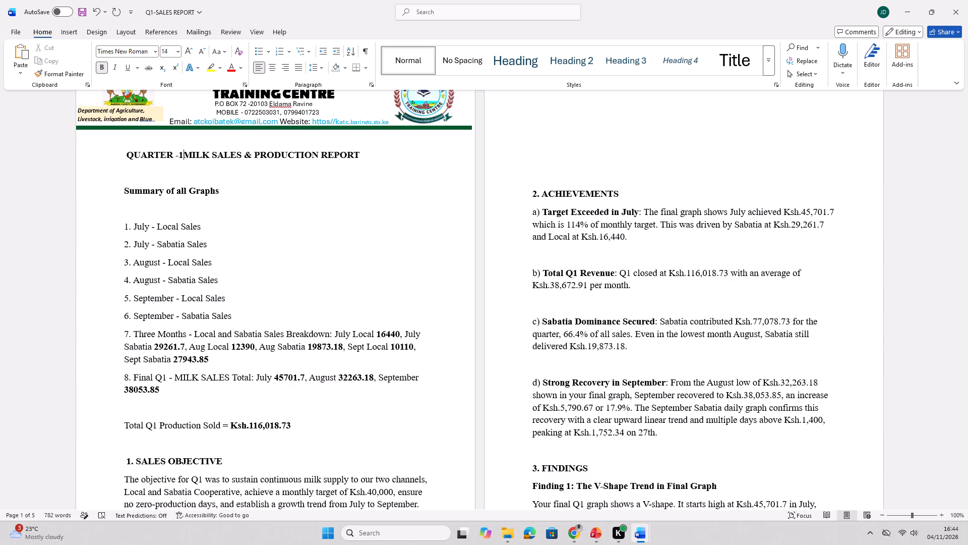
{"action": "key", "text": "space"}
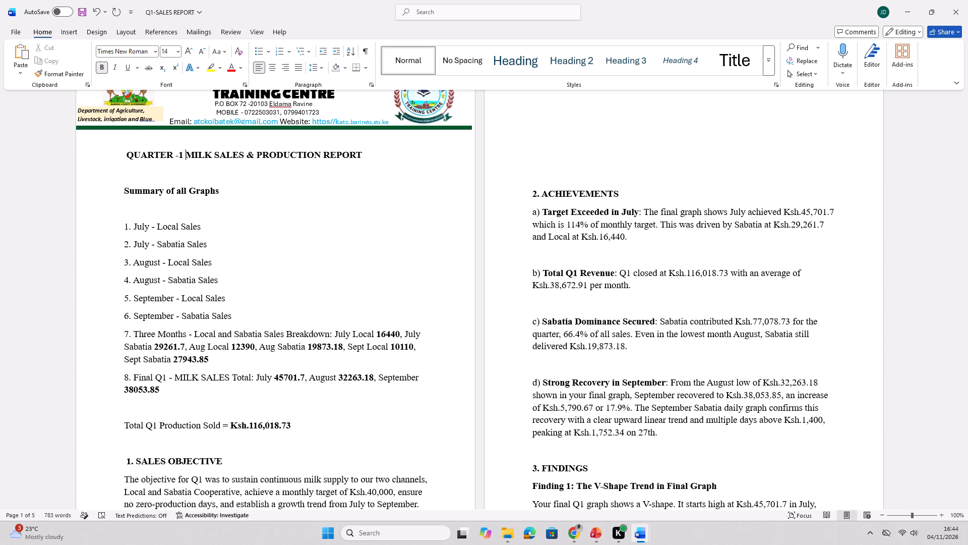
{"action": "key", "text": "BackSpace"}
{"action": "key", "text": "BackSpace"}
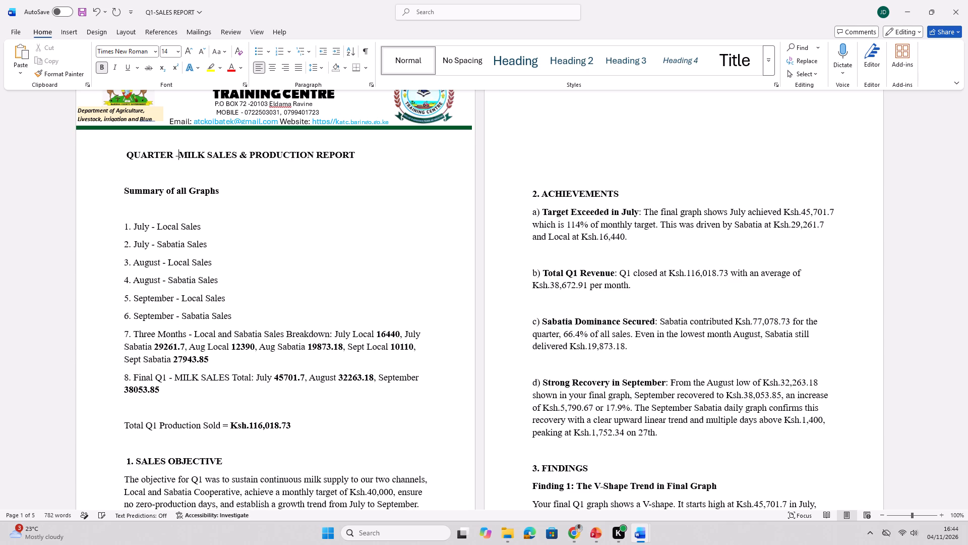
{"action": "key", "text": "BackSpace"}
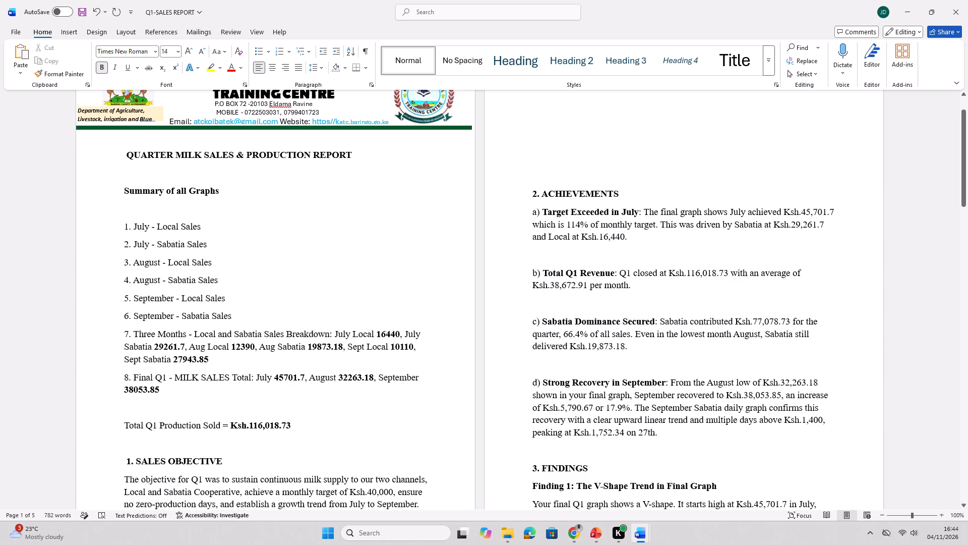
Insert "1st" followed by a space before "QUARTER" in the report title.
{"action": "left_click", "coordinate": [126, 153]}
{"action": "key", "text": "1"}
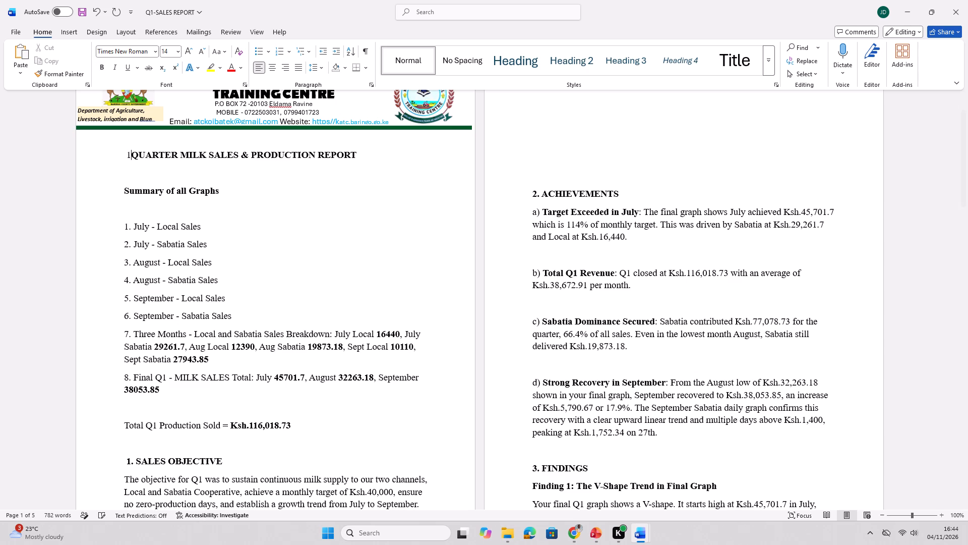
{"action": "key", "text": "s"}
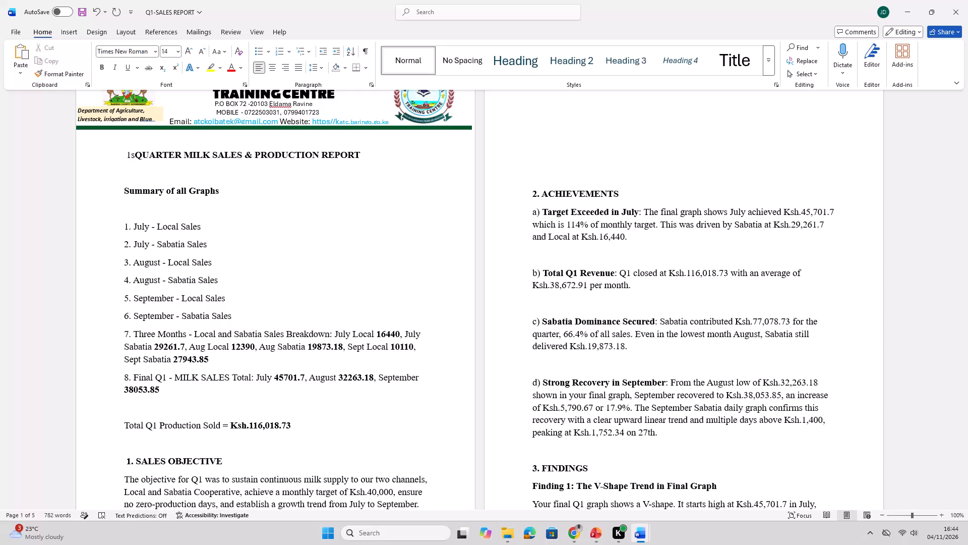
{"action": "key", "text": "t"}
{"action": "key", "text": "space"}
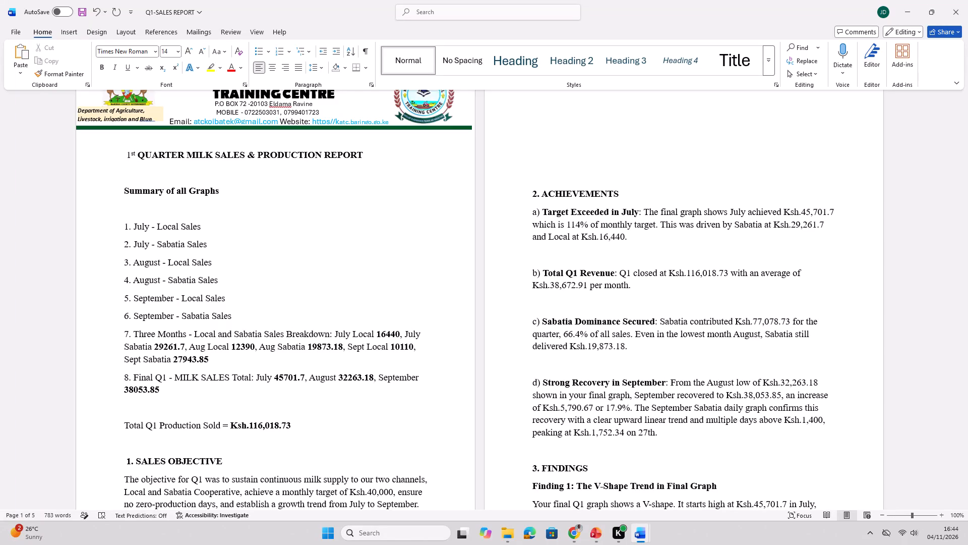
Change the "1st" at the start of the report title to uppercase.
{"action": "left_click_drag", "start_coordinate": [125, 155], "coordinate": [137, 155]}
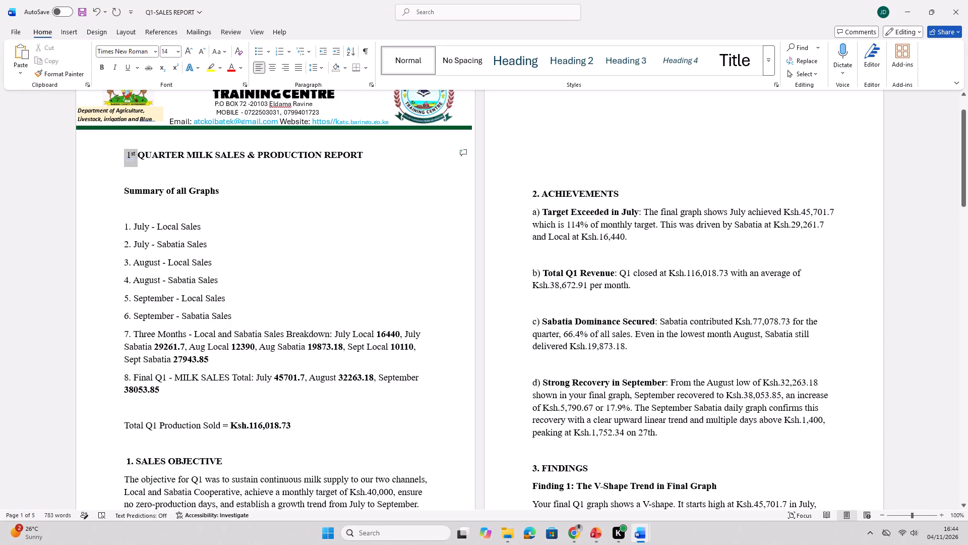
{"action": "left_click_drag", "start_coordinate": [137, 155], "coordinate": [138, 153]}
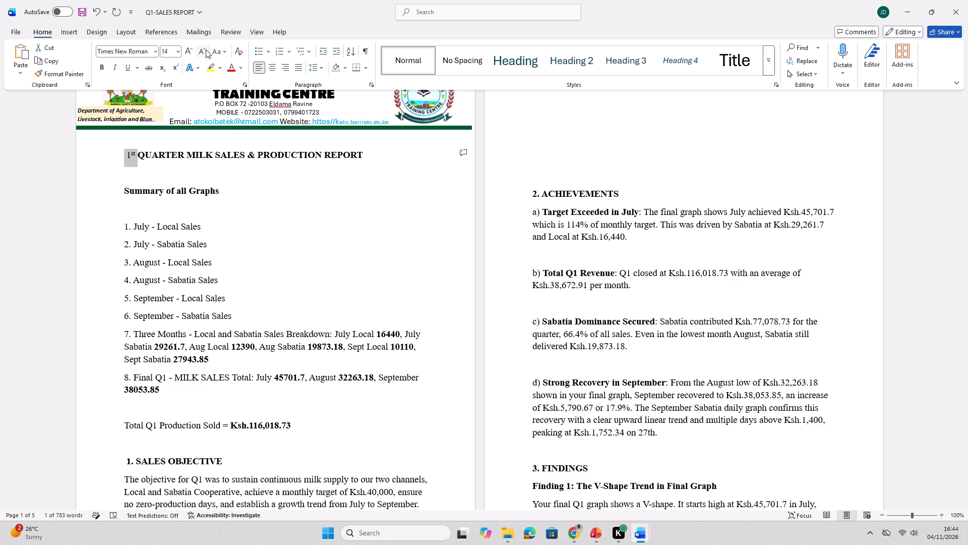
{"action": "left_click", "coordinate": [223, 50]}
{"action": "left_click", "coordinate": [249, 92]}
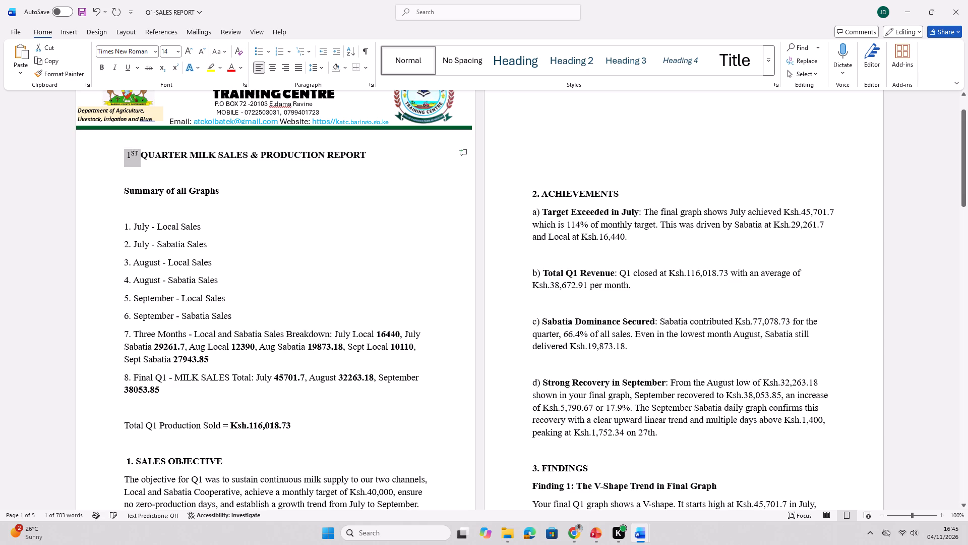
{"action": "left_click", "coordinate": [272, 189]}
Make the "1ST" at the start of the report title bold to match the rest.
{"action": "left_click_drag", "start_coordinate": [140, 151], "coordinate": [137, 153]}
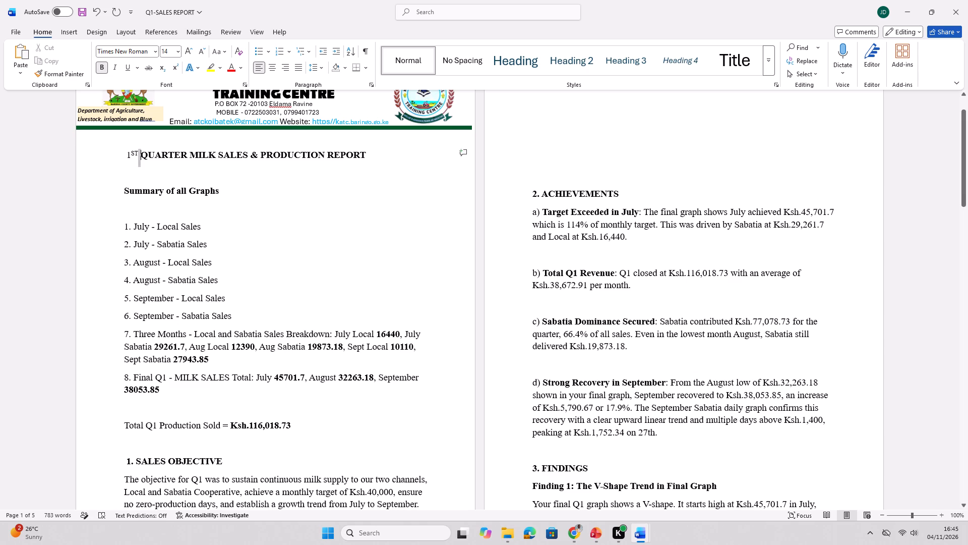
{"action": "left_click_drag", "start_coordinate": [137, 153], "coordinate": [124, 156]}
{"action": "left_click", "coordinate": [133, 136]}
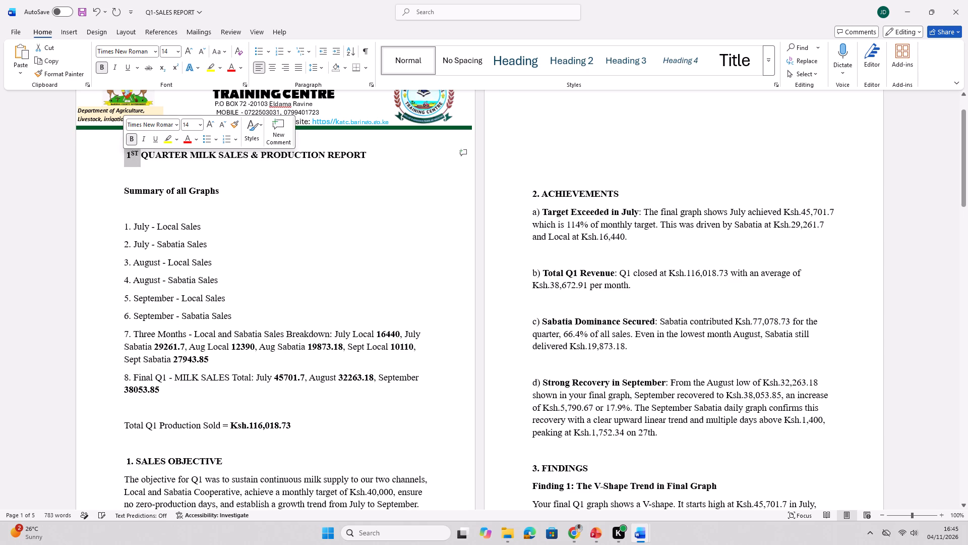
{"action": "left_click_drag", "start_coordinate": [214, 179], "coordinate": [229, 179]}
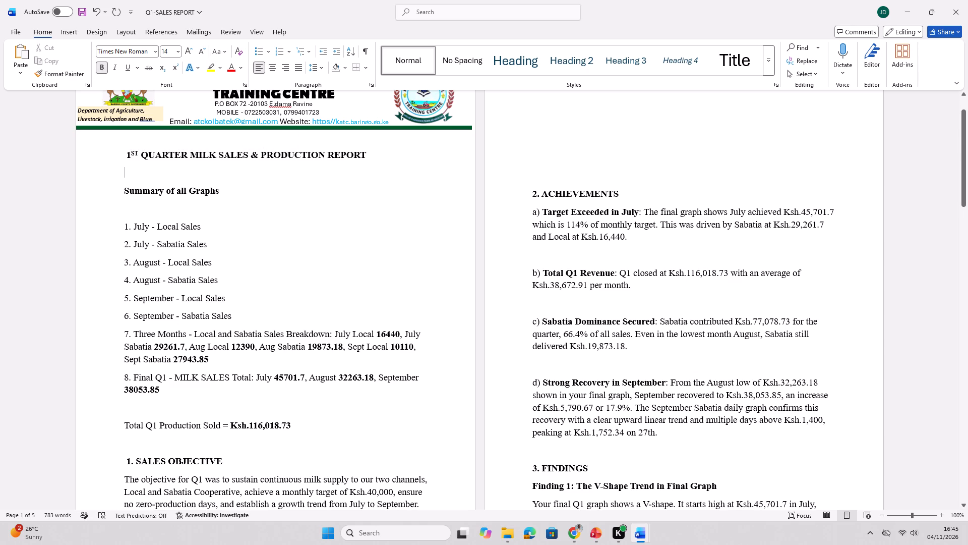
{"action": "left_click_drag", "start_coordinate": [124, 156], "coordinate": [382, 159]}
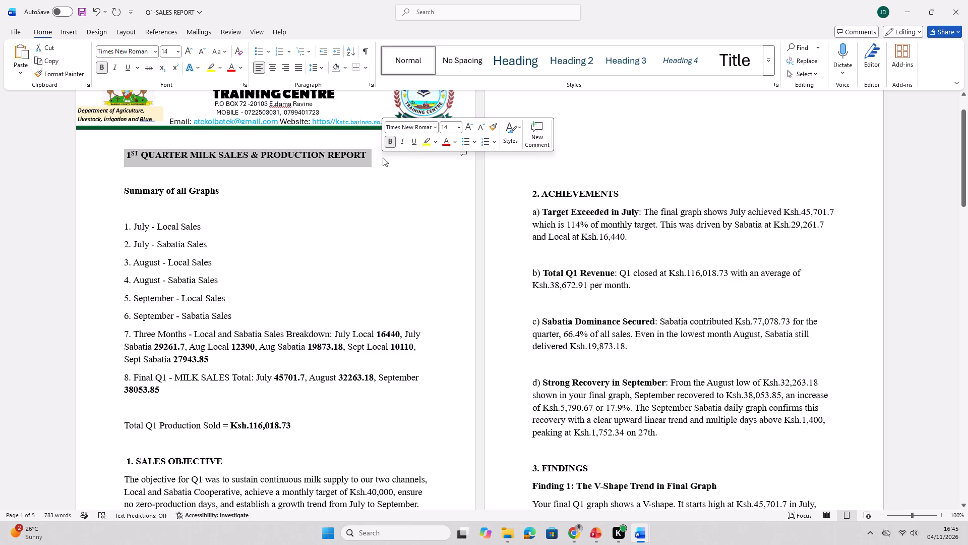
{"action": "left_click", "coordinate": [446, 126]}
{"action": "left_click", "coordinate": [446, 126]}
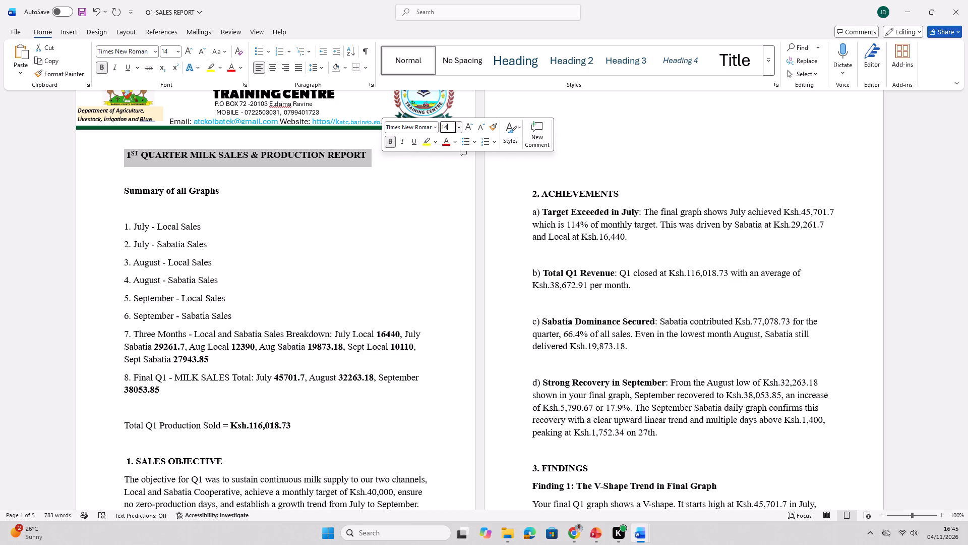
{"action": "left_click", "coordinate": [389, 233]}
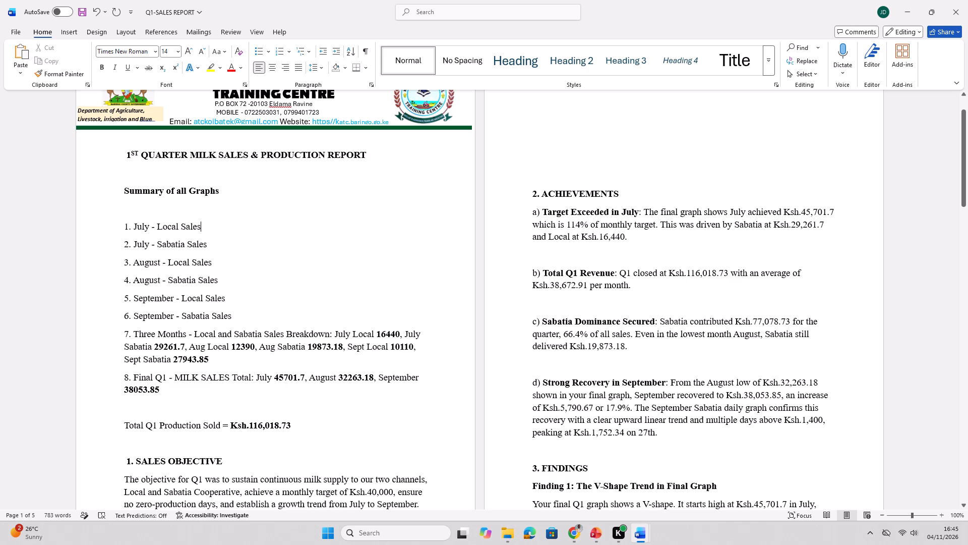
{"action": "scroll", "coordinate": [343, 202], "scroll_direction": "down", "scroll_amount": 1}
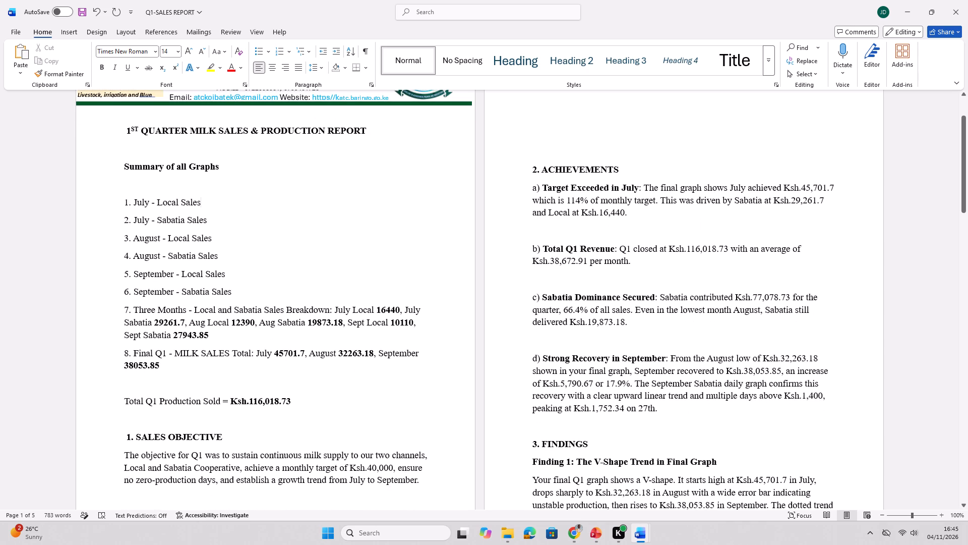
Remove the blank lines directly below and above the "Summary of all Graphs" heading.
{"action": "scroll", "coordinate": [343, 202], "scroll_direction": "down", "scroll_amount": 1}
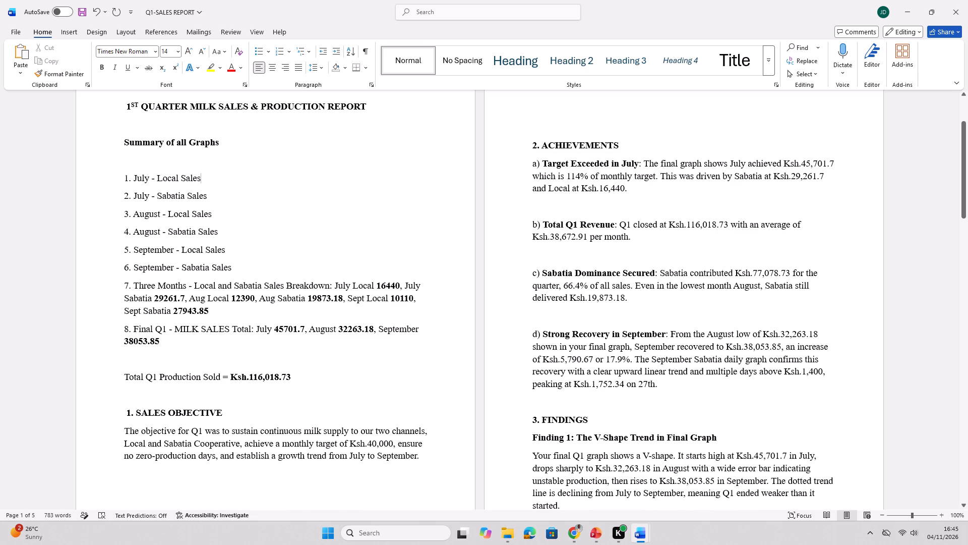
{"action": "left_click", "coordinate": [167, 164]}
{"action": "key", "text": "Return"}
{"action": "key", "text": "BackSpace"}
{"action": "key", "text": "BackSpace"}
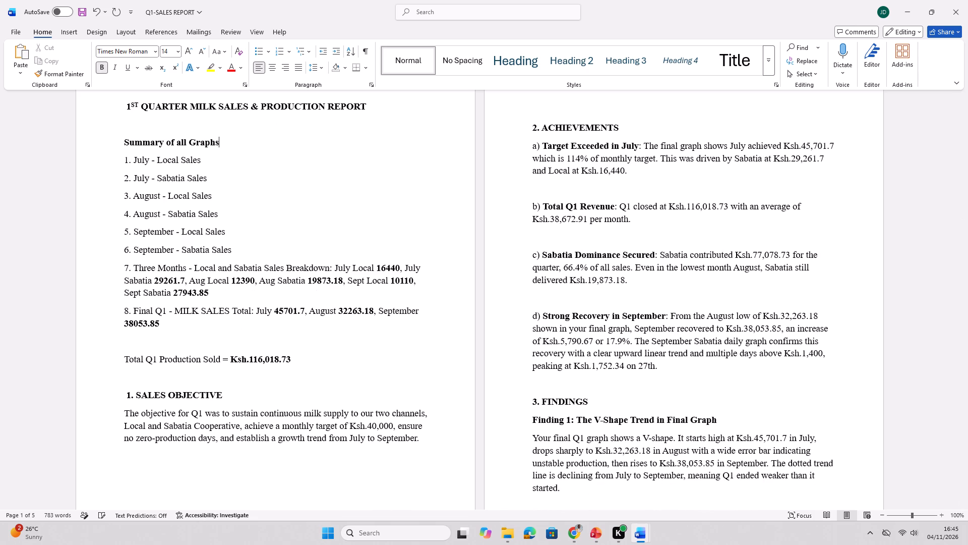
{"action": "left_click", "coordinate": [142, 131]}
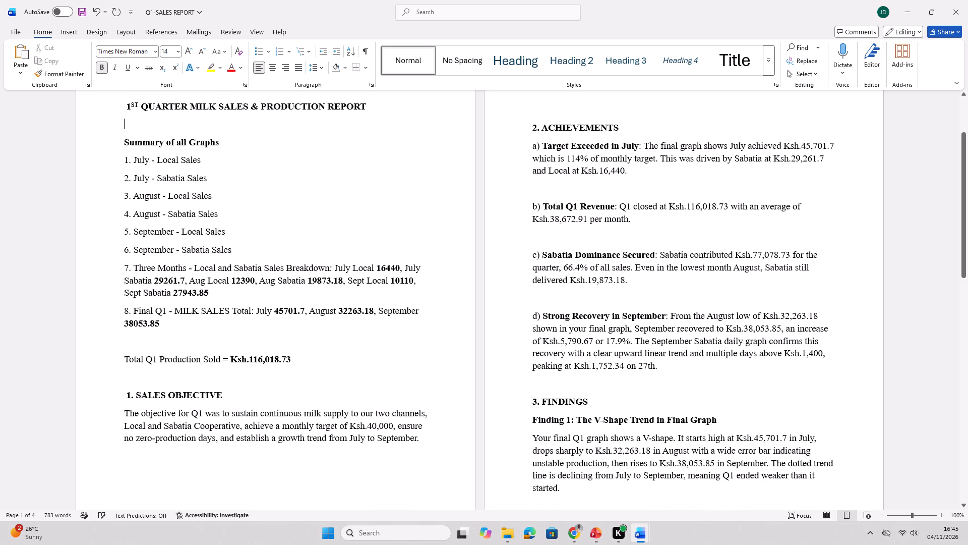
{"action": "key", "text": "BackSpace"}
Review the rest of the report from the sales objective through the findings, recommendations and conclusion to the sign-off.
{"action": "scroll", "coordinate": [167, 432], "scroll_direction": "down", "scroll_amount": 7}
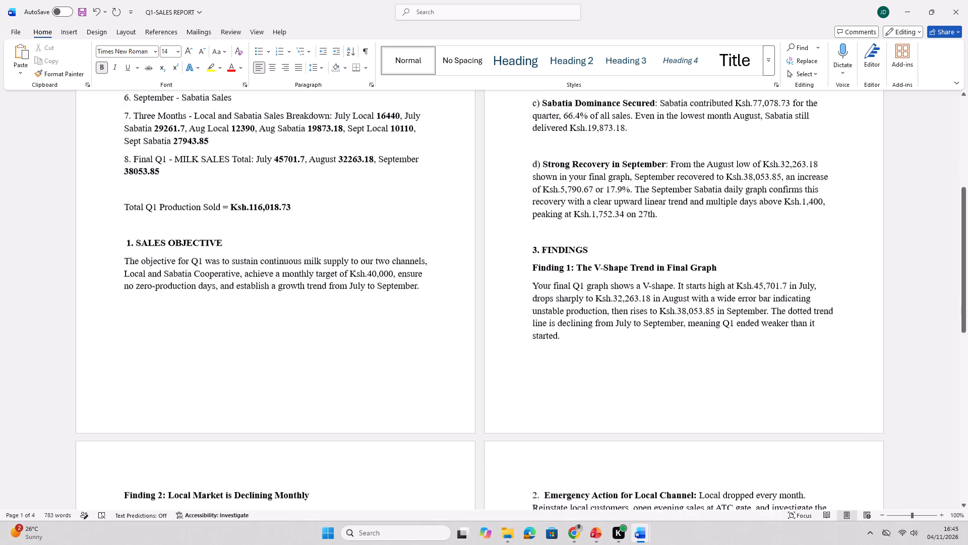
{"action": "scroll", "coordinate": [160, 421], "scroll_direction": "down", "scroll_amount": 3}
{"action": "scroll", "coordinate": [160, 421], "scroll_direction": "up", "scroll_amount": 1}
{"action": "scroll", "coordinate": [160, 421], "scroll_direction": "down", "scroll_amount": 3}
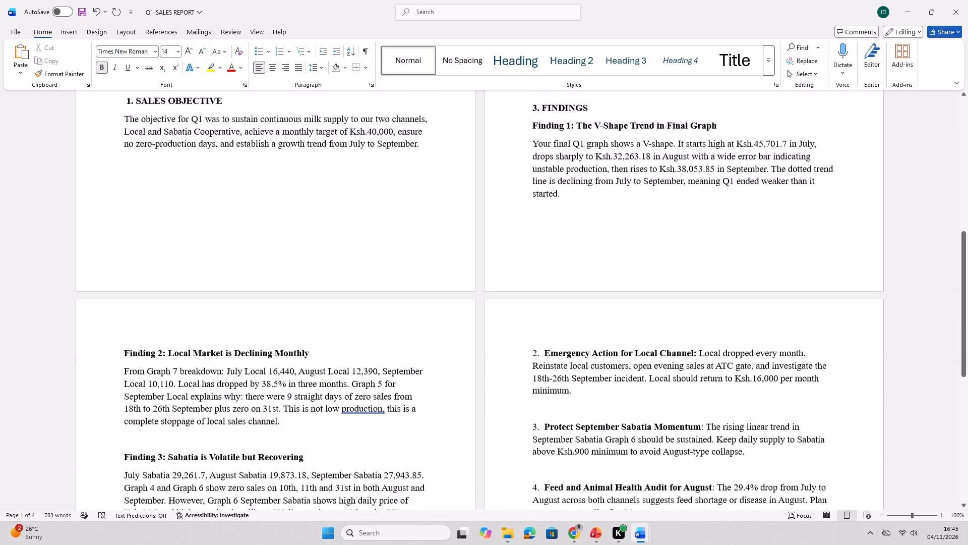
{"action": "scroll", "coordinate": [164, 418], "scroll_direction": "down", "scroll_amount": 18}
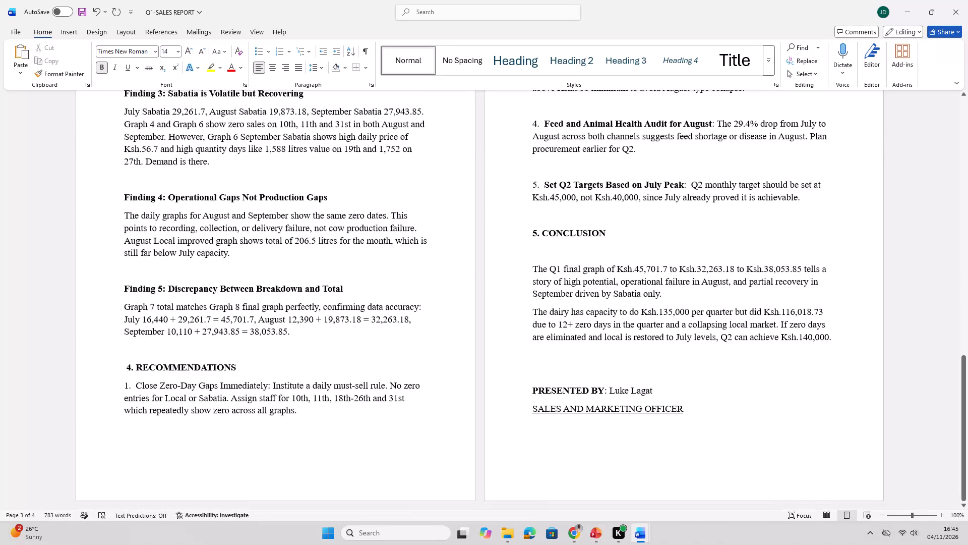